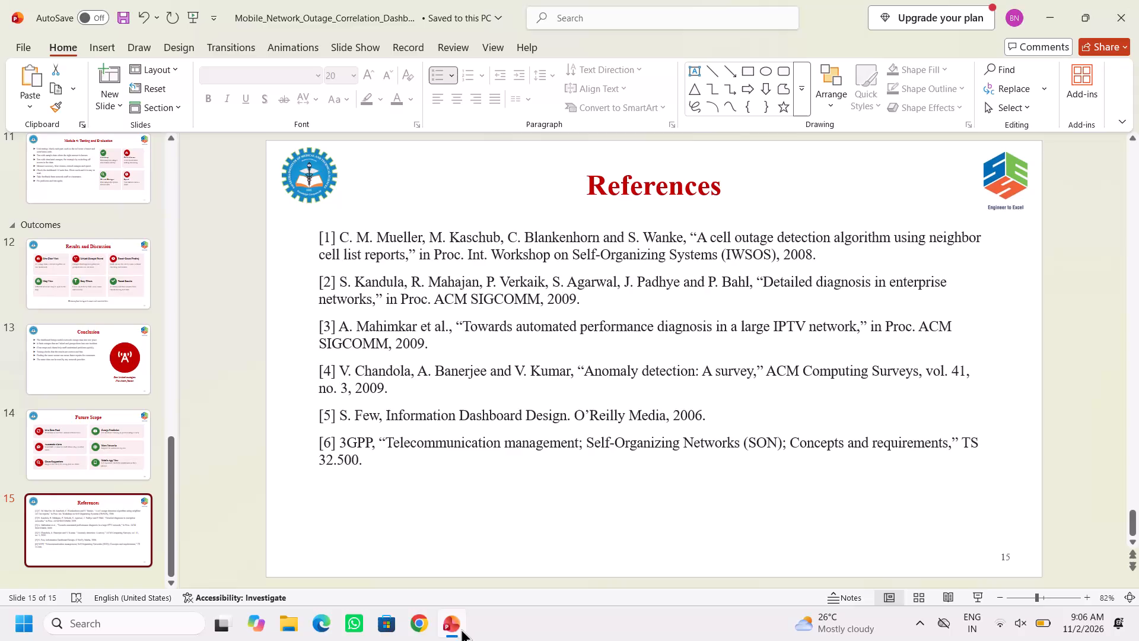
# Review the presentation's slides from the Conclusion slide backward through the Outcomes and Modules sections toward the beginning of the deck.
pyautogui.click(79, 355)
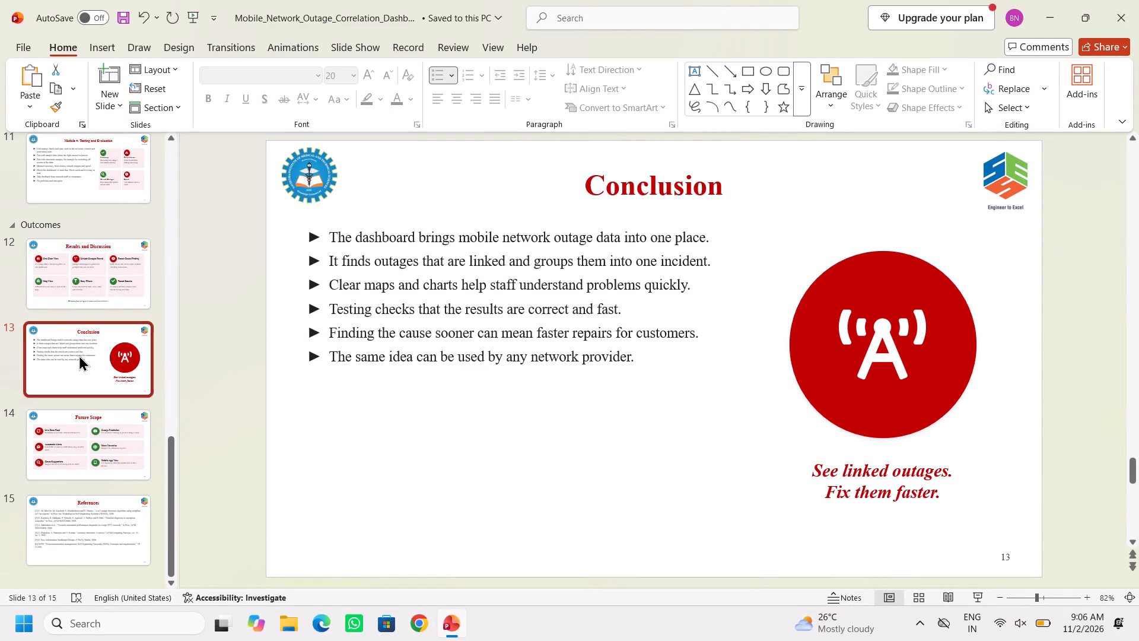
pyautogui.press('Down')
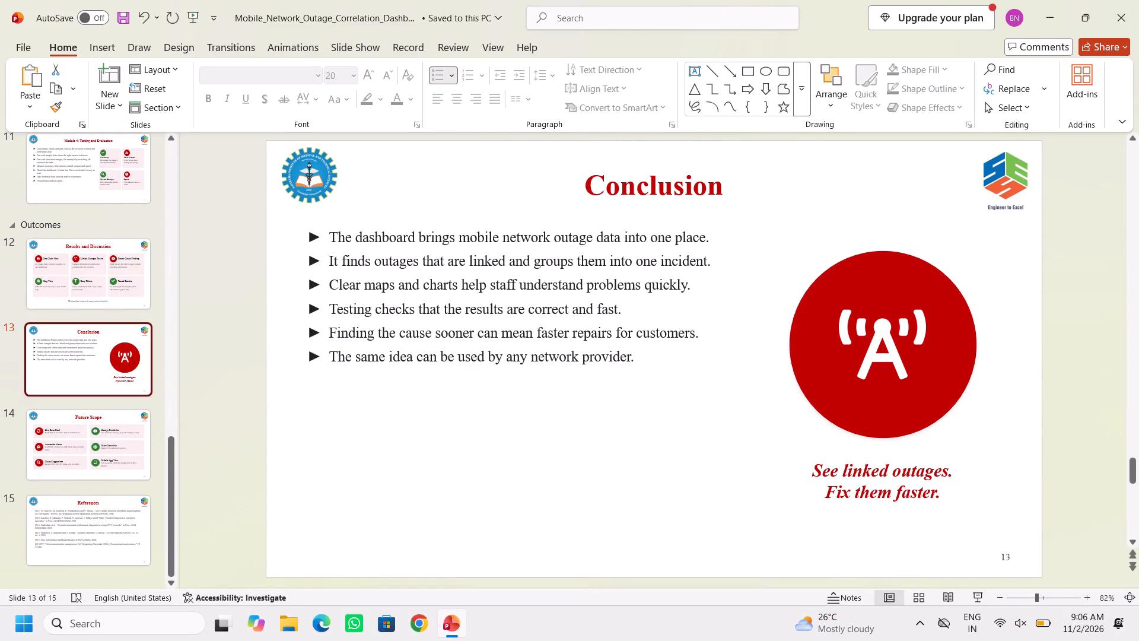
pyautogui.press('Down')
pyautogui.press('Up')
pyautogui.press('Up')
pyautogui.press('Up')
pyautogui.press('Up')
pyautogui.press('Up')
pyautogui.press('Up')
pyautogui.press('Up')
pyautogui.press('Up')
pyautogui.press('Up')
pyautogui.press('Up')
pyautogui.press('Up')
pyautogui.press('Up')
pyautogui.press('Up')
pyautogui.press('Up')
pyautogui.press('Up')
pyautogui.press('Up')
pyautogui.press('Up')
pyautogui.press('Up')
pyautogui.press('Up')
pyautogui.press('Up')
pyautogui.press('Up')
pyautogui.press('Up')
pyautogui.press('Up')
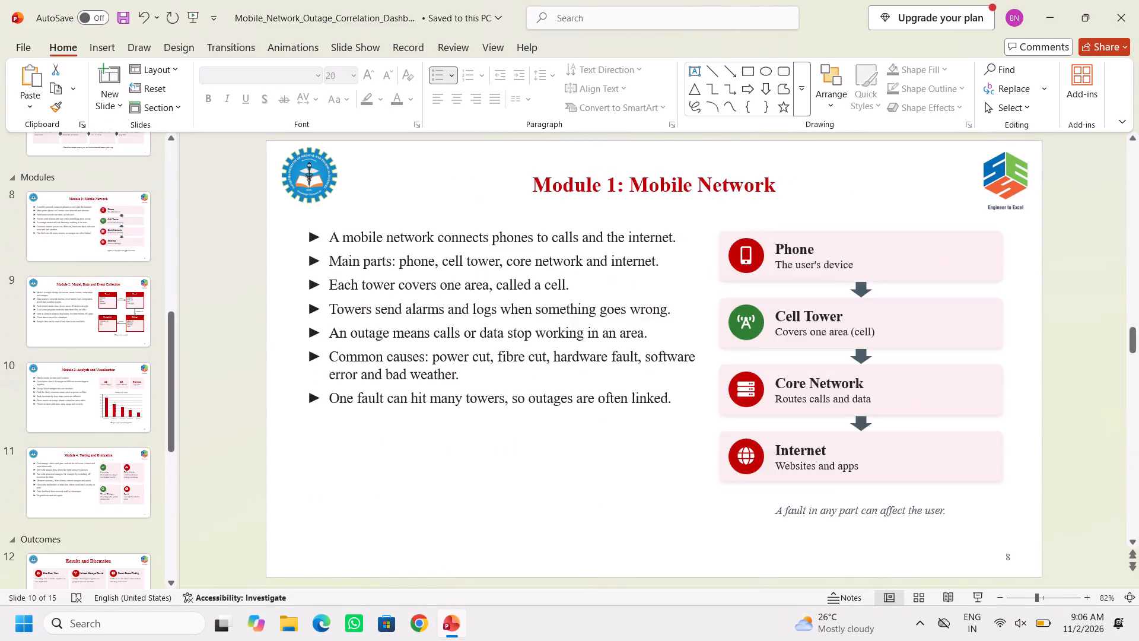
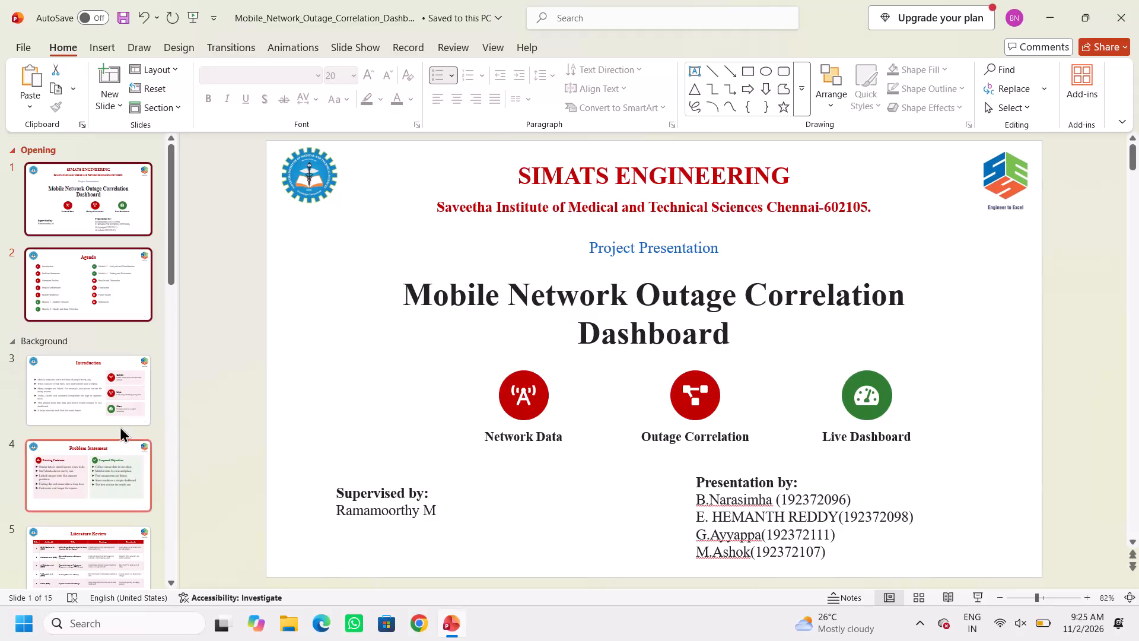
# Review the slides from Introduction through Problem Statement and Literature Review to Project Architecture.
pyautogui.click(70, 395)
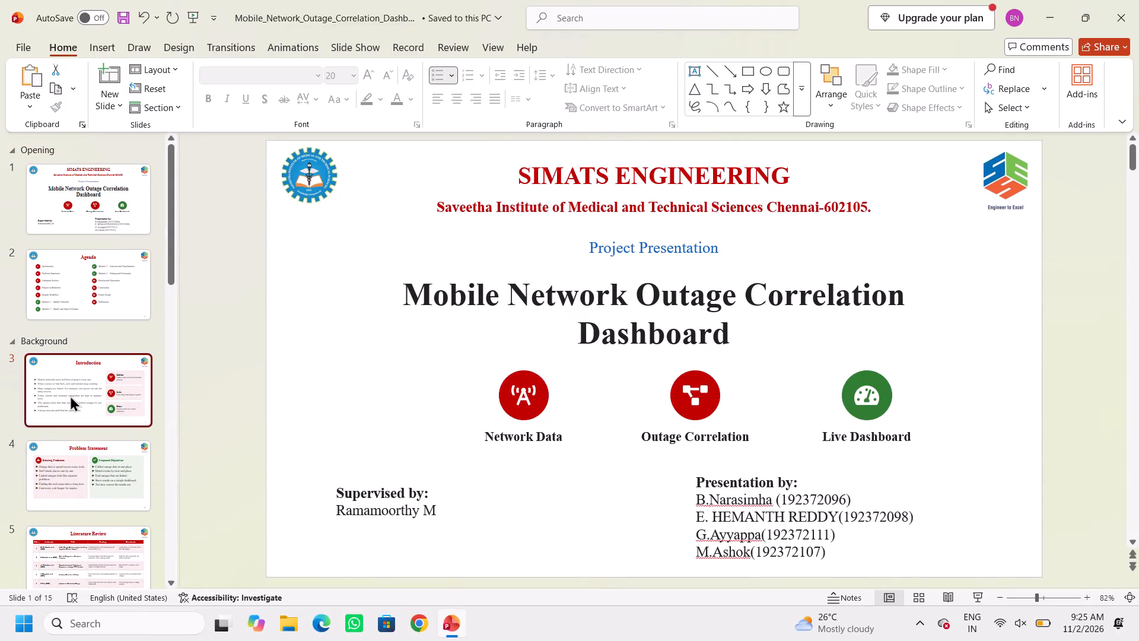
pyautogui.press('Down')
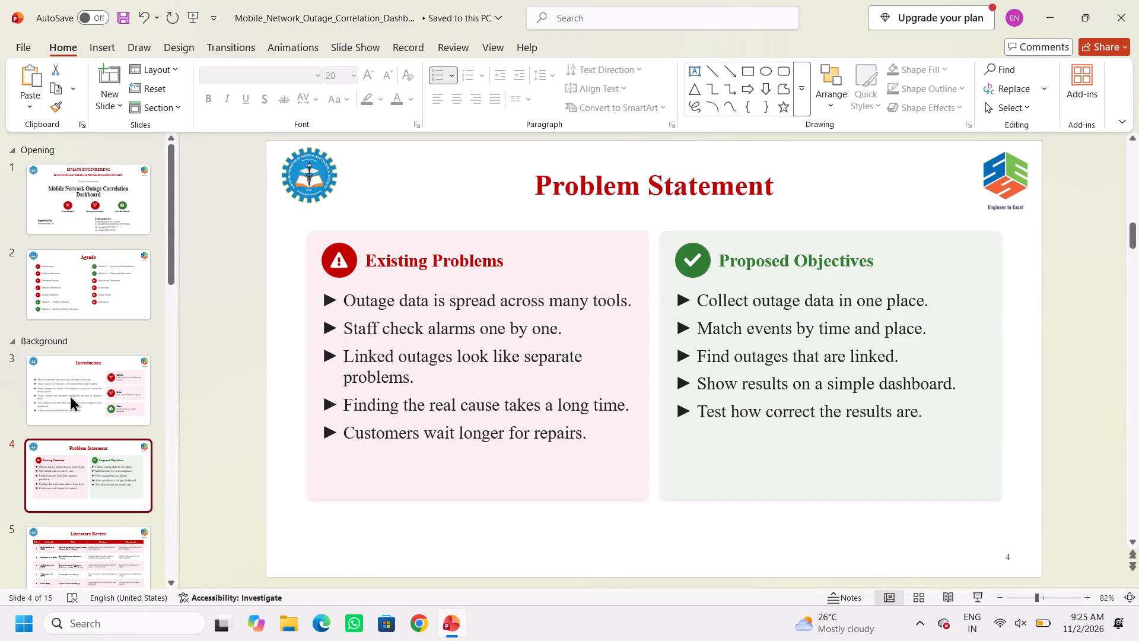
pyautogui.press('Down')
pyautogui.press('Down')
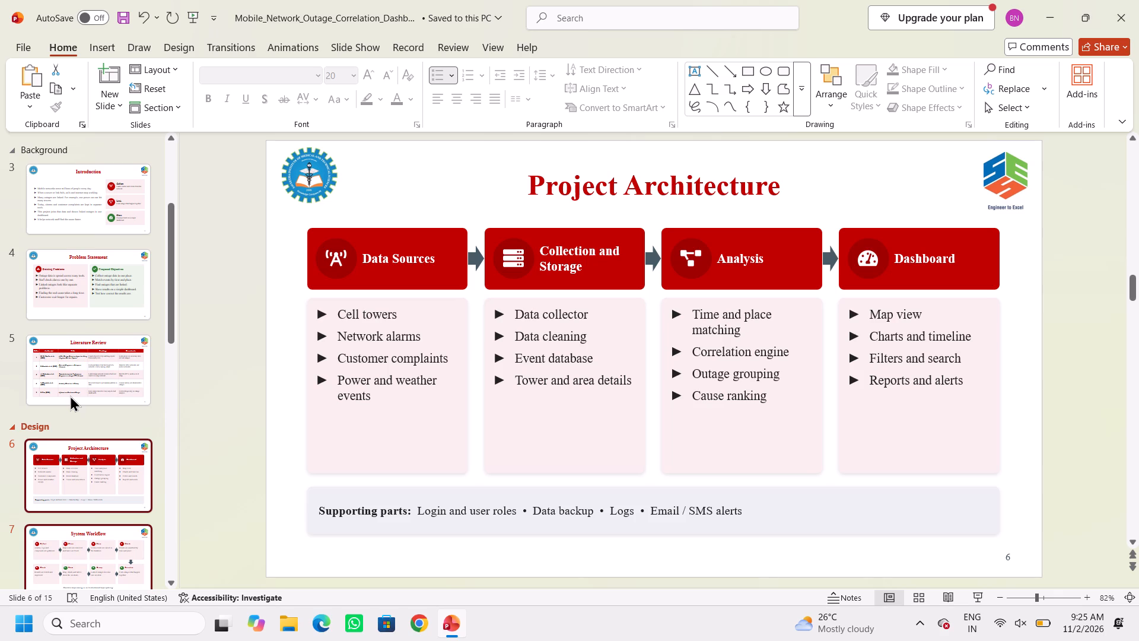
# Copy the project title "Mobile Network Outage Correlation Dashboard" from the title slide.
pyautogui.scroll(1, 97, 202)
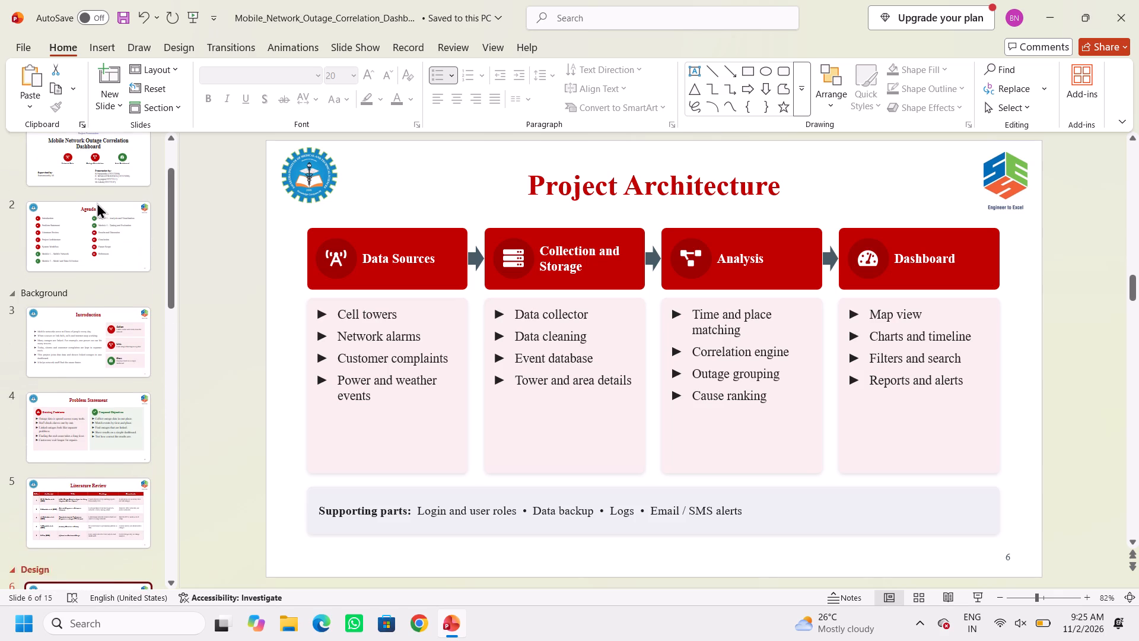
pyautogui.scroll(1, 97, 202)
pyautogui.click(97, 201)
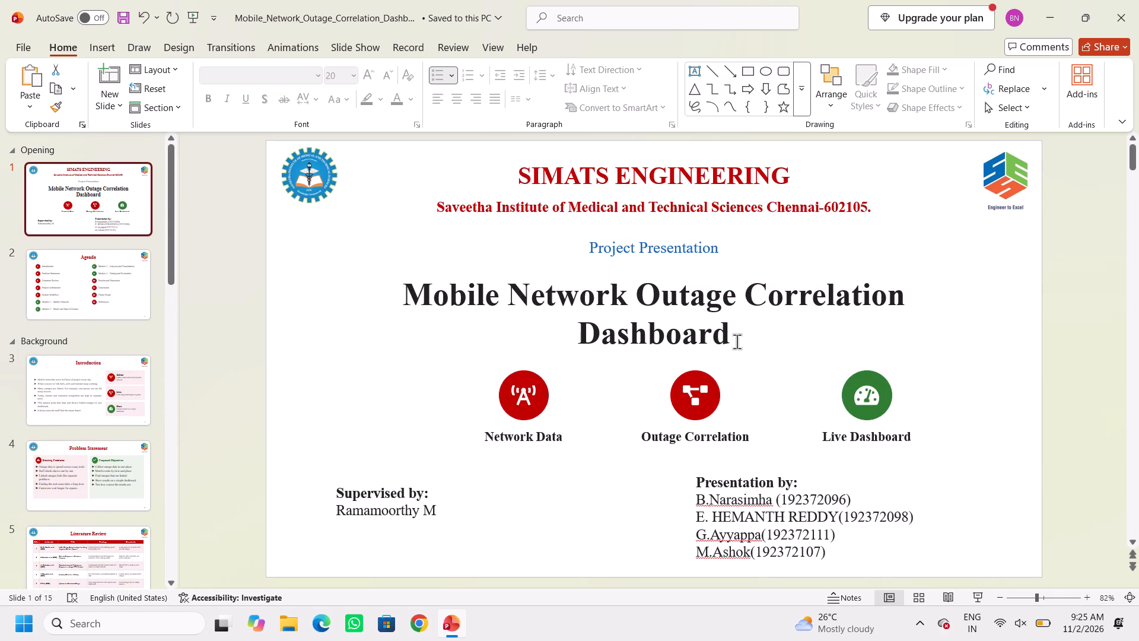
pyautogui.moveTo(734, 338); pyautogui.dragTo(389, 291)
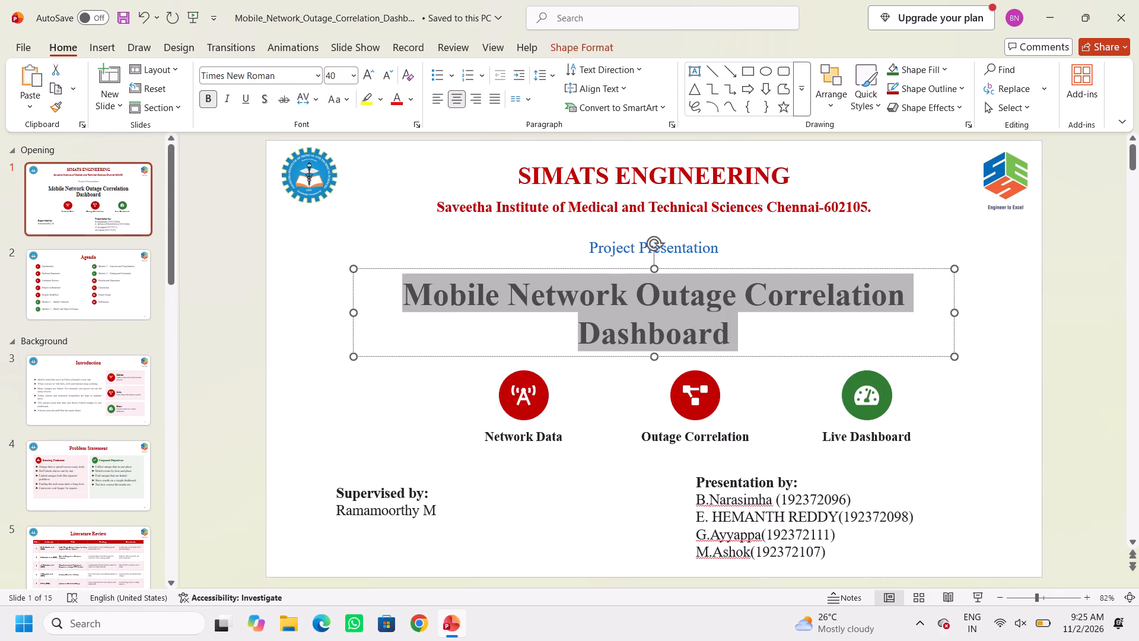
pyautogui.hotkey('ctrl', 'c')
pyautogui.hotkey('ctrl', 'c')
# Switch to Chrome with the "Your Chrome" profile and search Google for "mobile network outage correlation dashboard architecture".
pyautogui.click(418, 627)
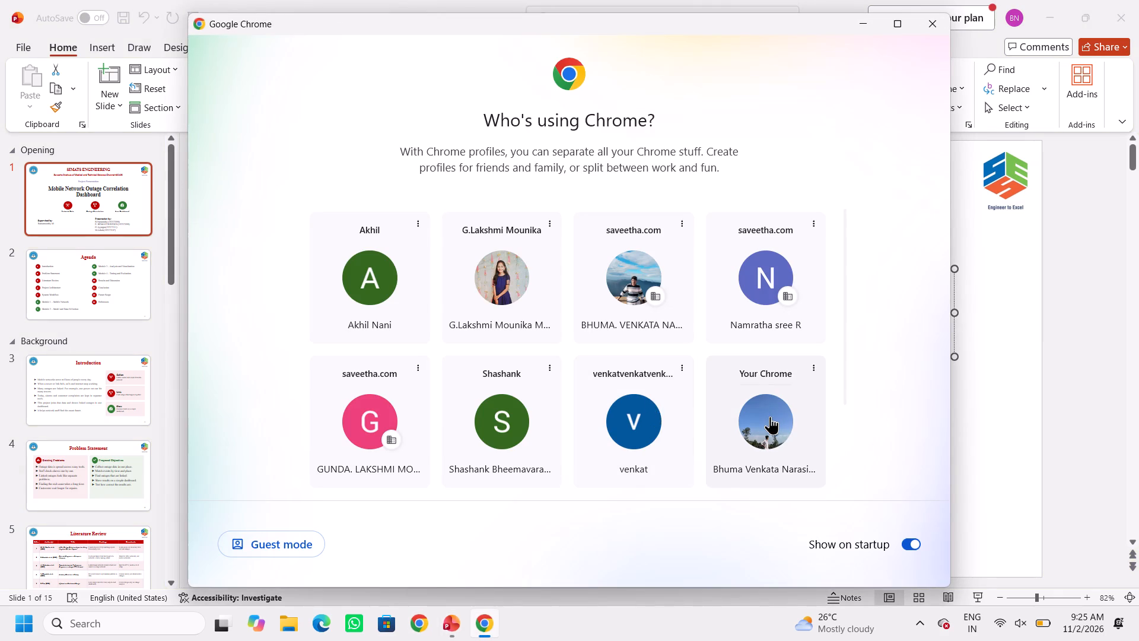
pyautogui.click(770, 416)
pyautogui.click(525, 52)
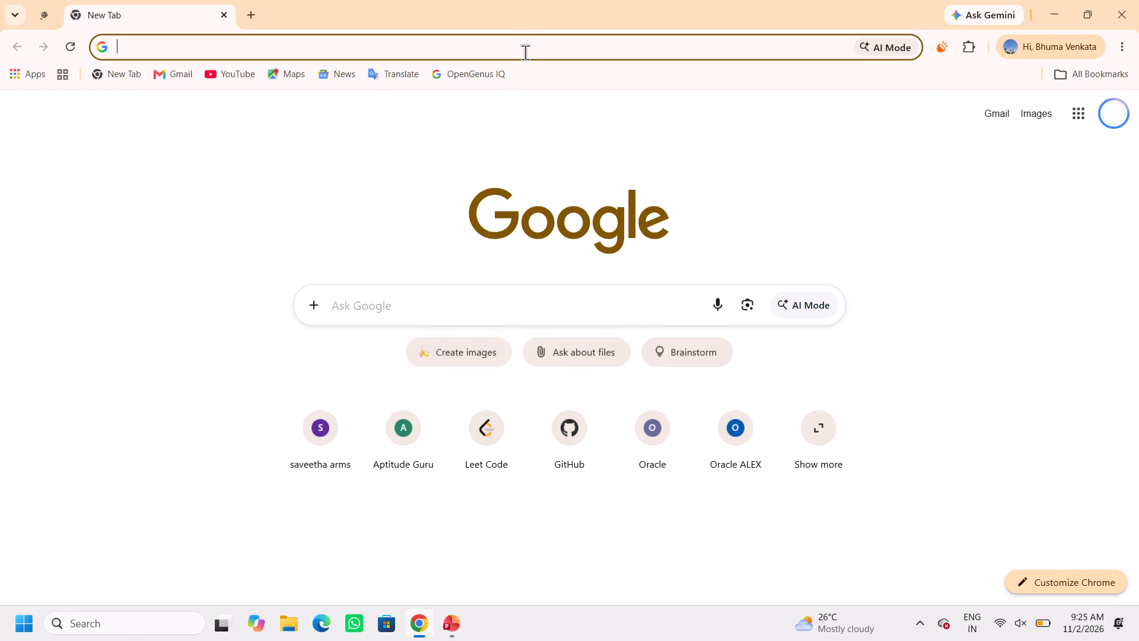
pyautogui.hotkey('ctrl', 'v')
pyautogui.press('space')
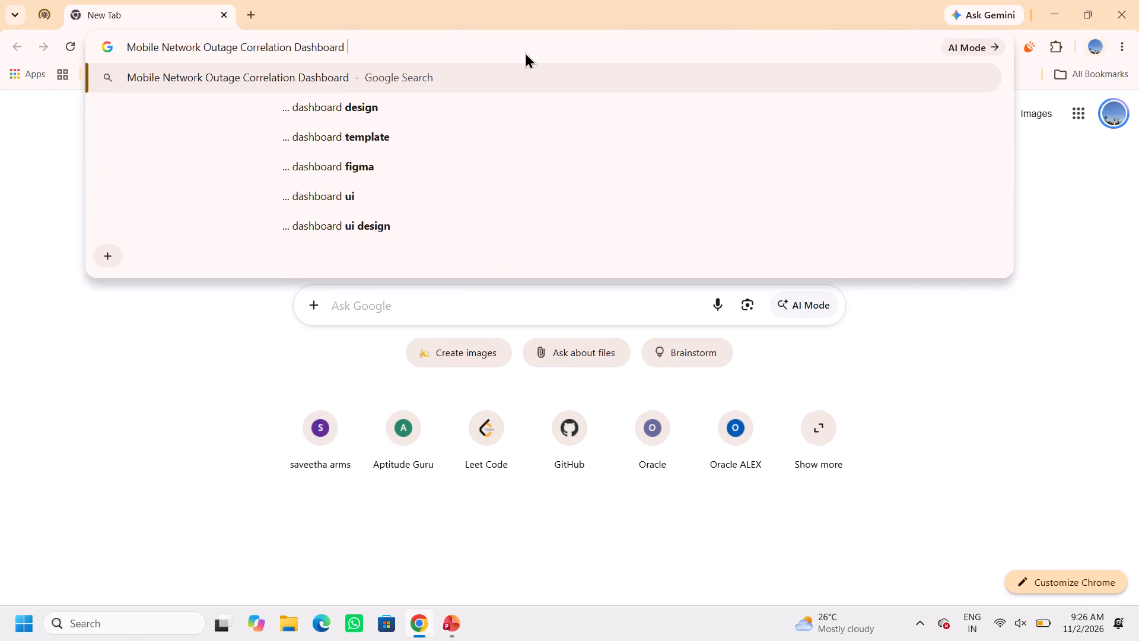
pyautogui.write('ar')
pyautogui.write('chi')
pyautogui.press('Down')
pyautogui.press('Return')
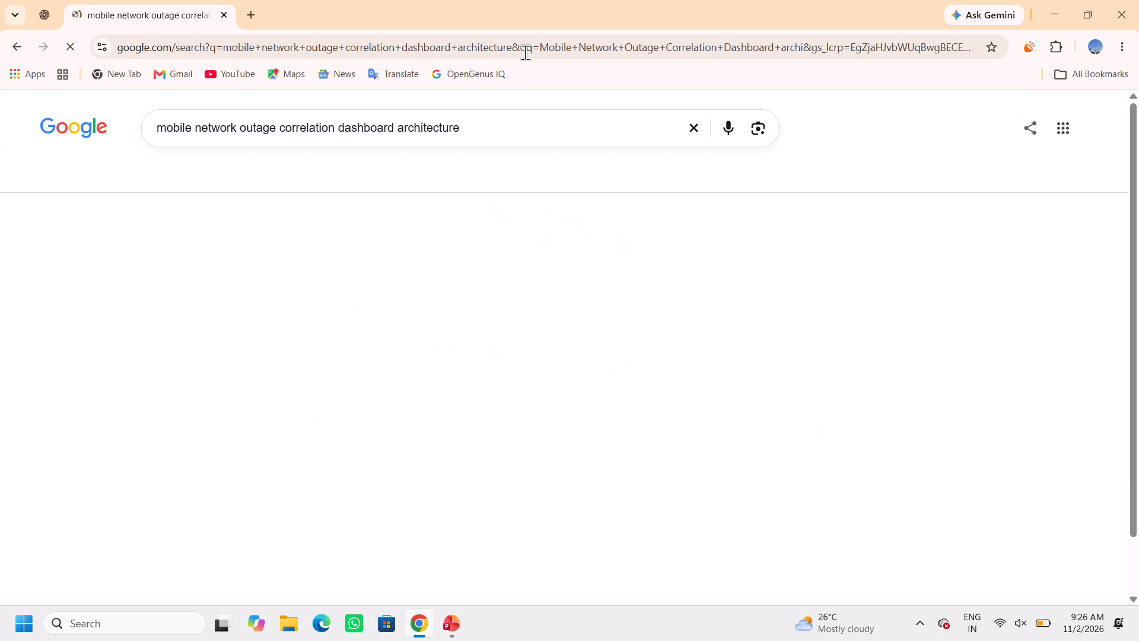
# Browse the image results for architecture diagrams and preview Promwad's cloud dashboard diagram for network device management.
pyautogui.click(258, 173)
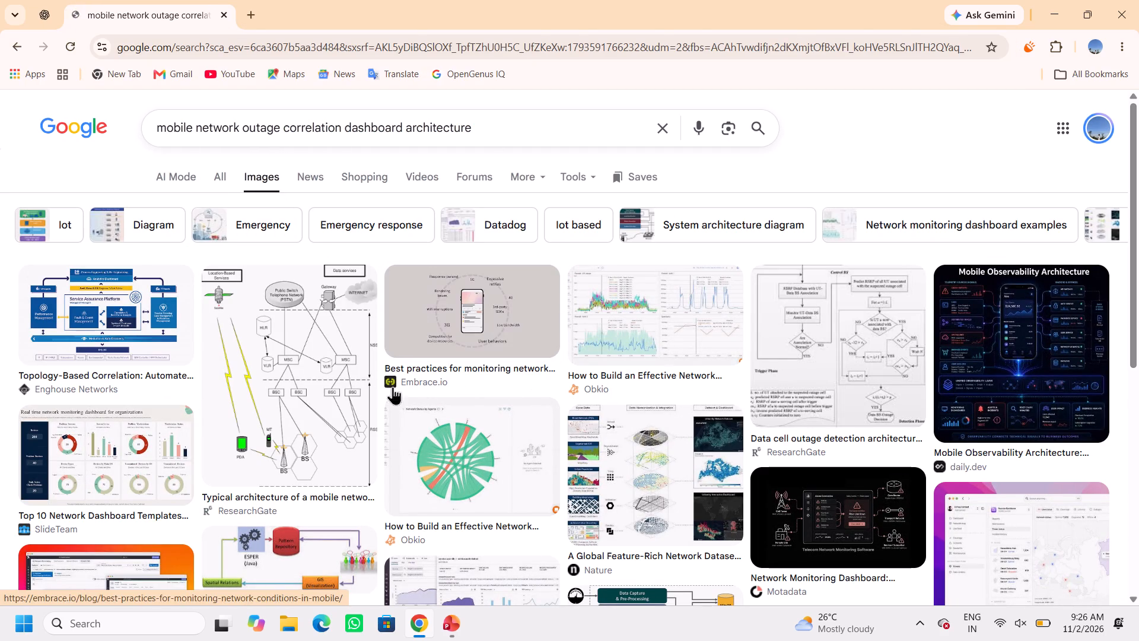
pyautogui.scroll(-3, 542, 301)
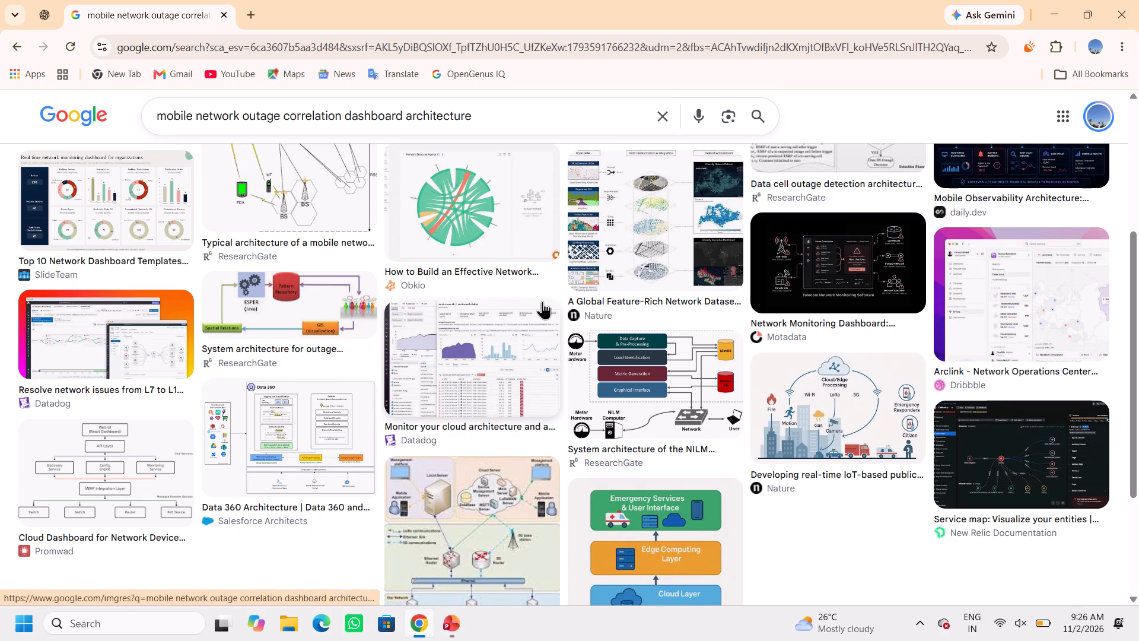
pyautogui.scroll(-2, 603, 316)
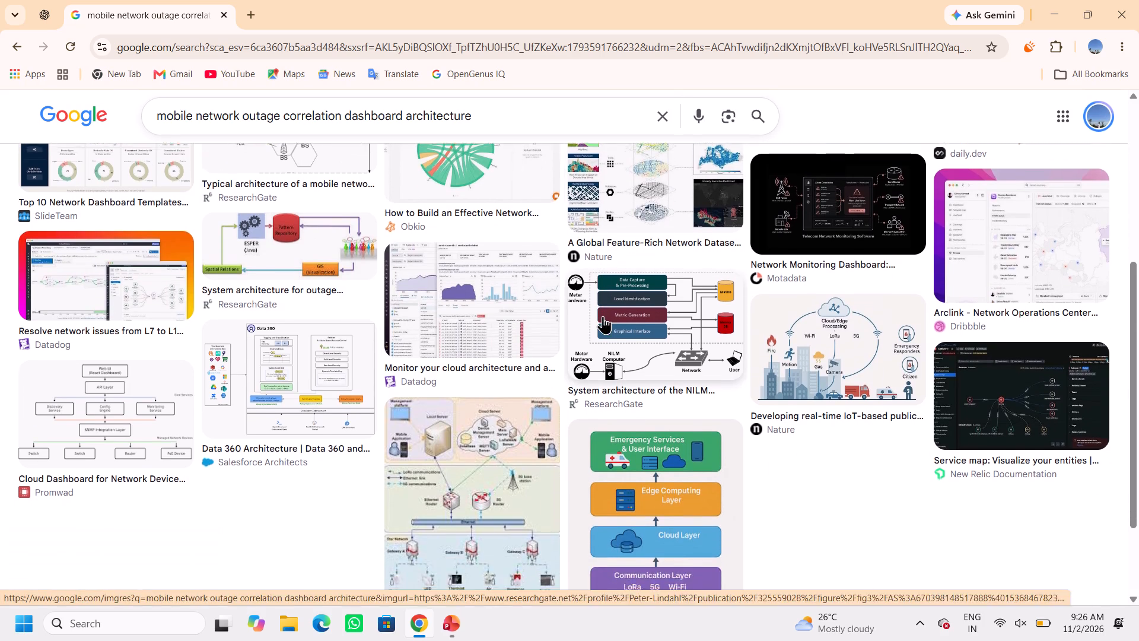
pyautogui.scroll(-2, 603, 316)
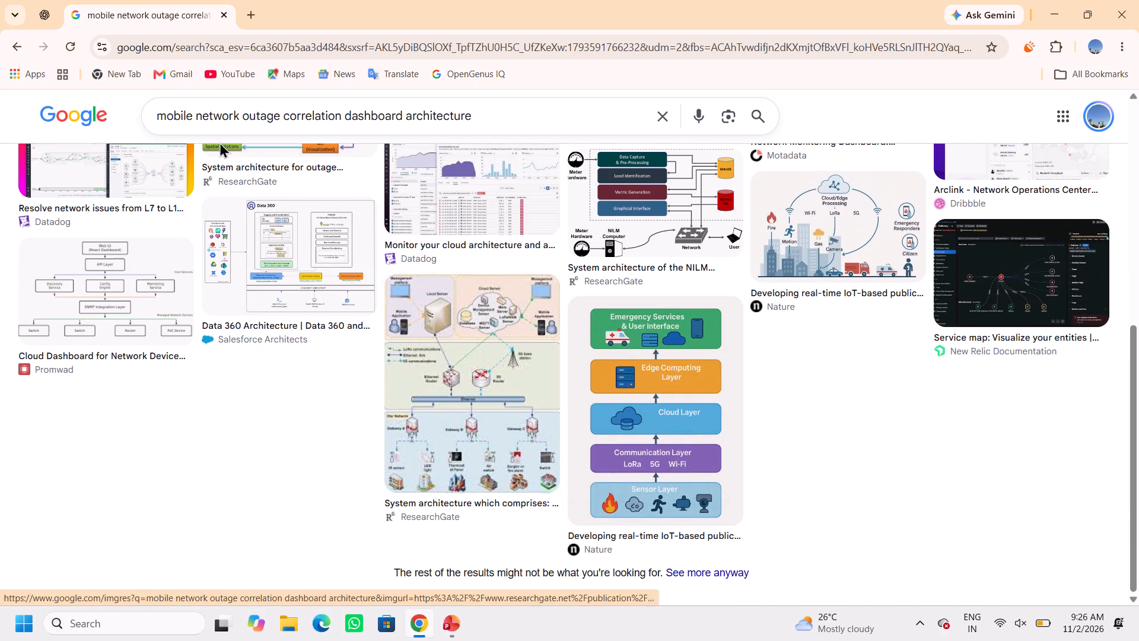
pyautogui.click(139, 280)
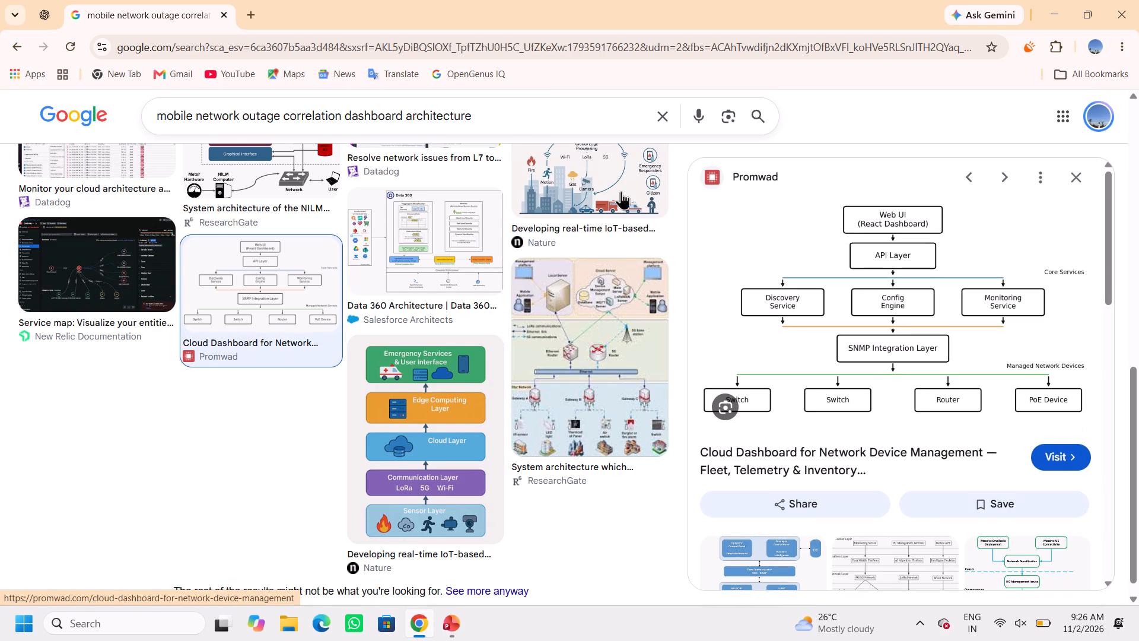
pyautogui.scroll(7, 507, 251)
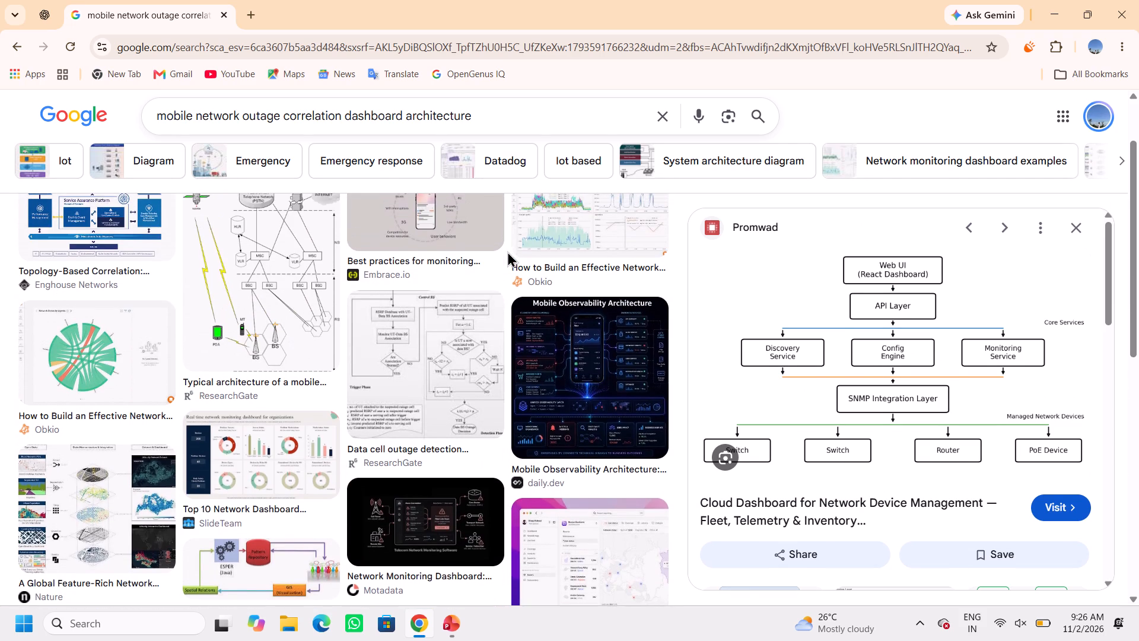
# Switch back to PowerPoint and display the Project Architecture slide in the Design section.
pyautogui.click(450, 625)
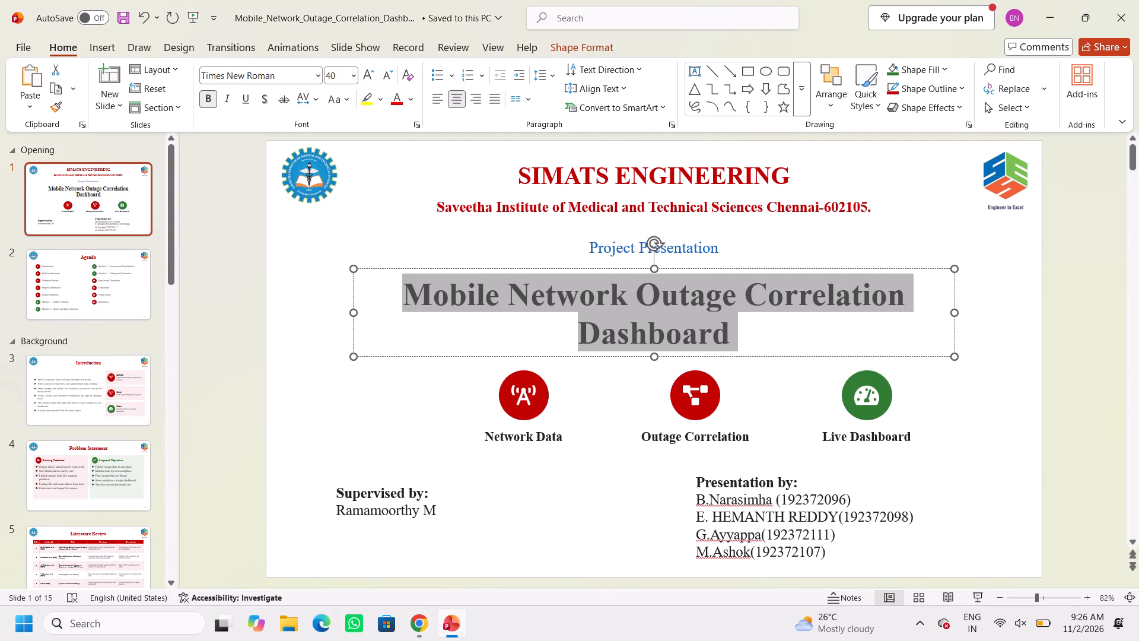
pyautogui.scroll(-1, 47, 442)
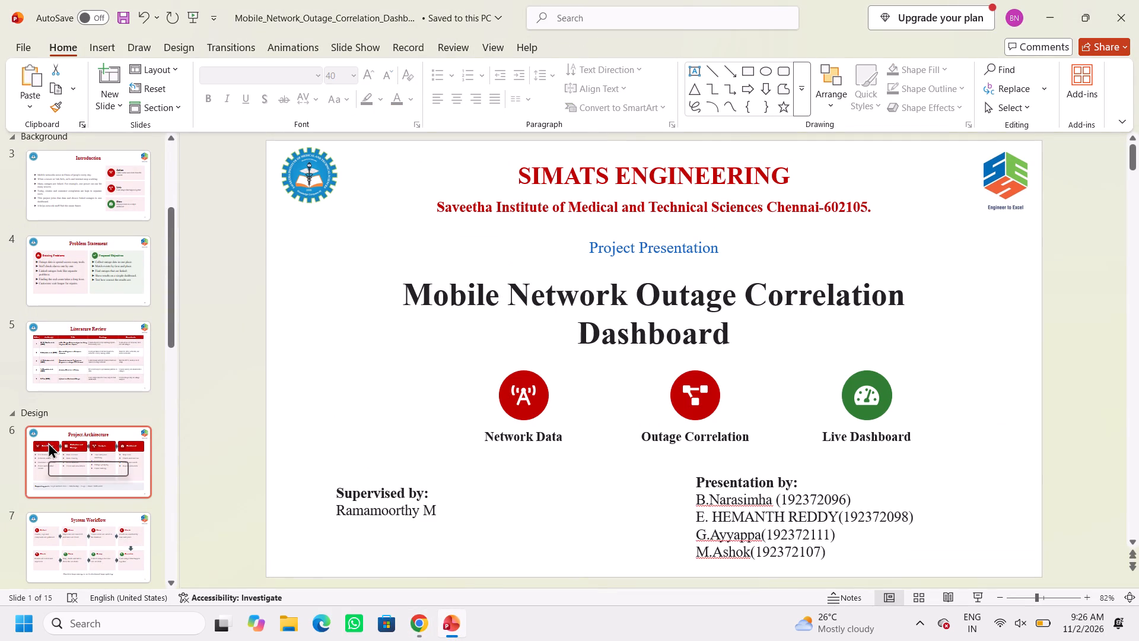
pyautogui.click(48, 442)
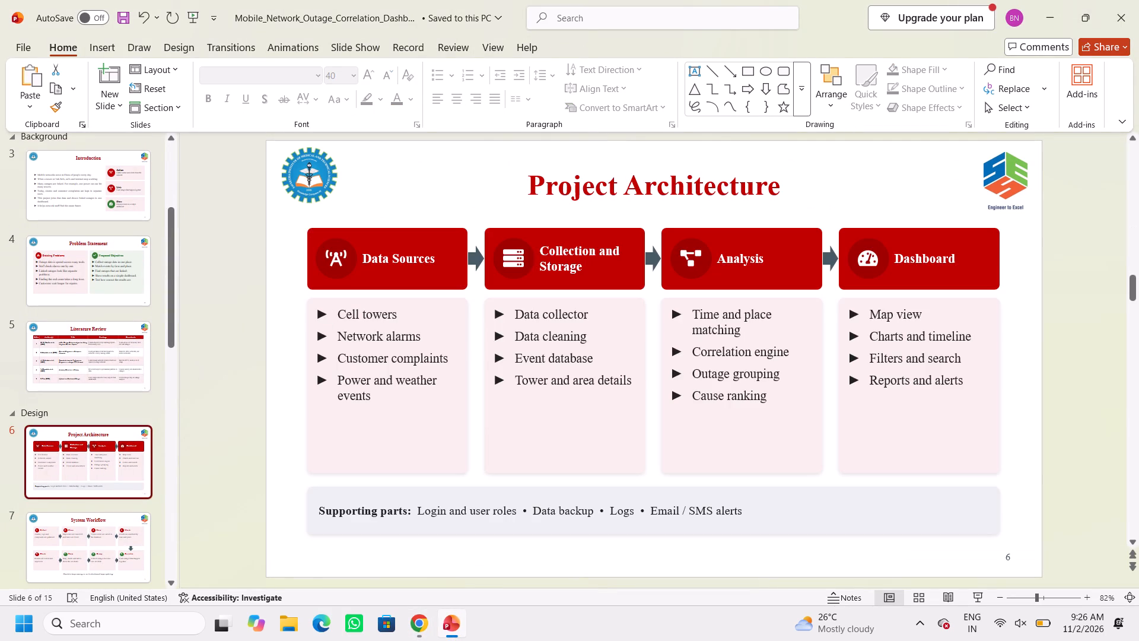
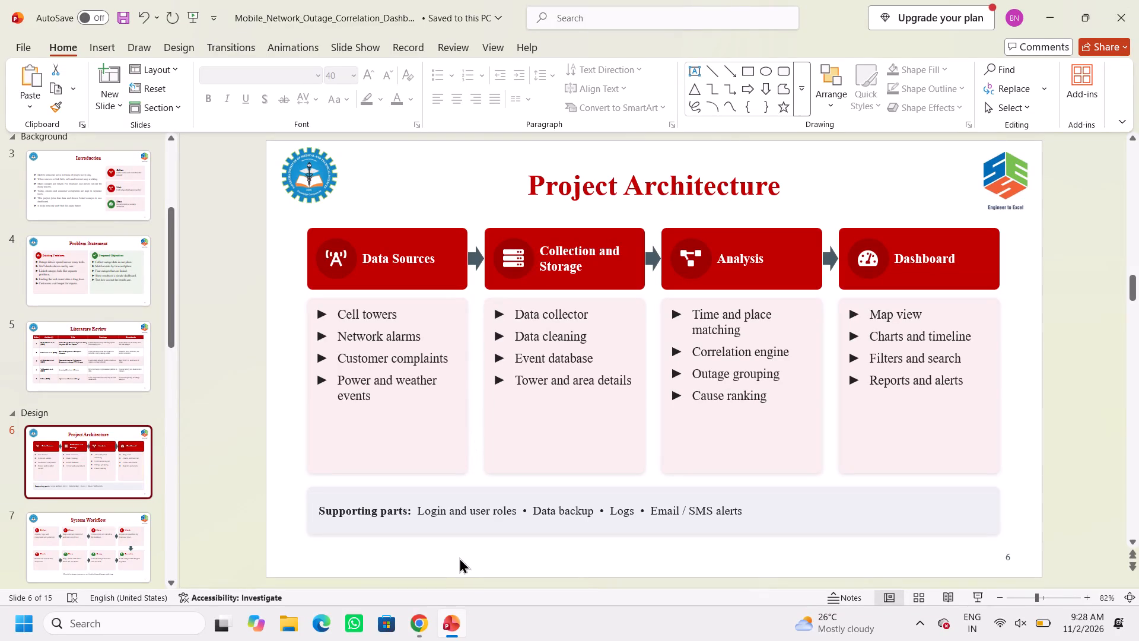
# Switch to Chrome and try the Iot filter on the architecture image results, then remove it.
pyautogui.click(419, 624)
pyautogui.scroll(1, 498, 306)
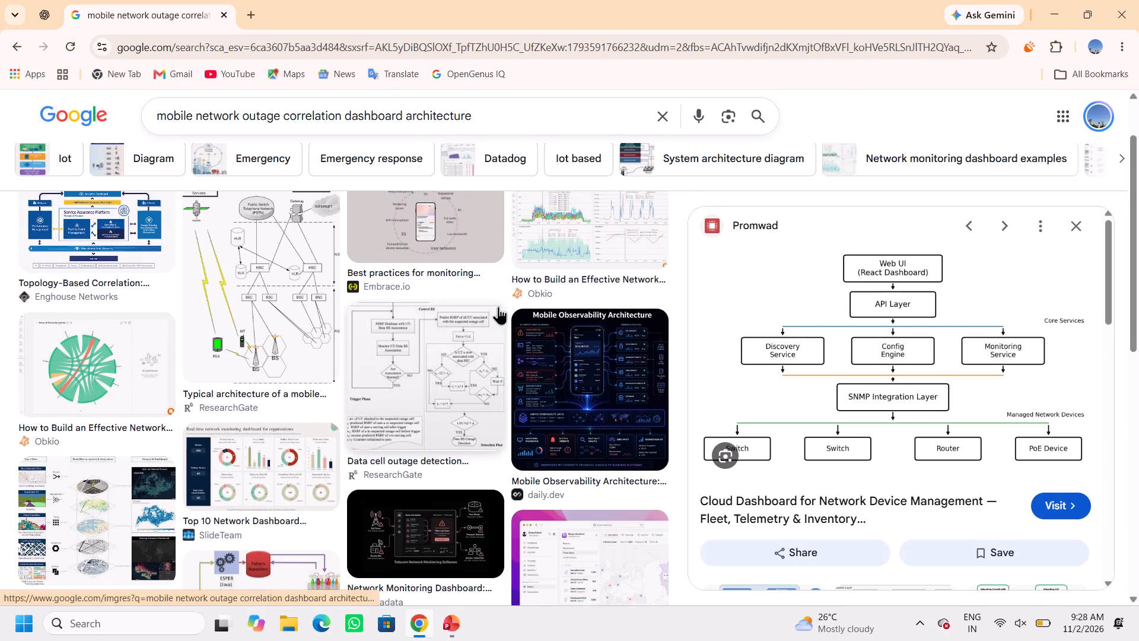
pyautogui.scroll(1, 498, 306)
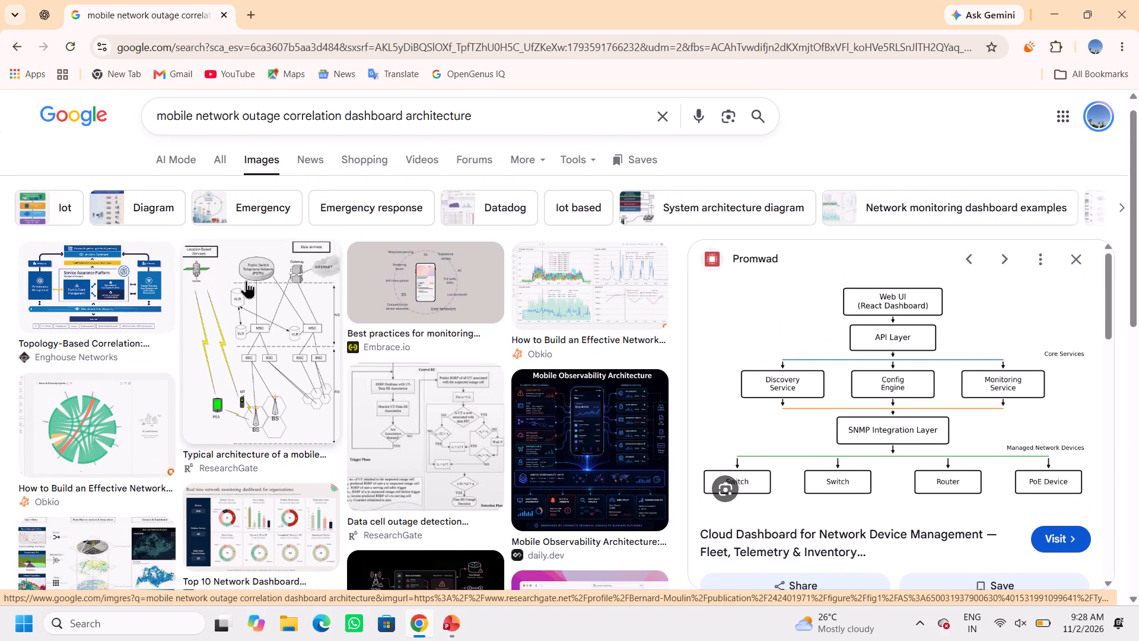
pyautogui.click(72, 211)
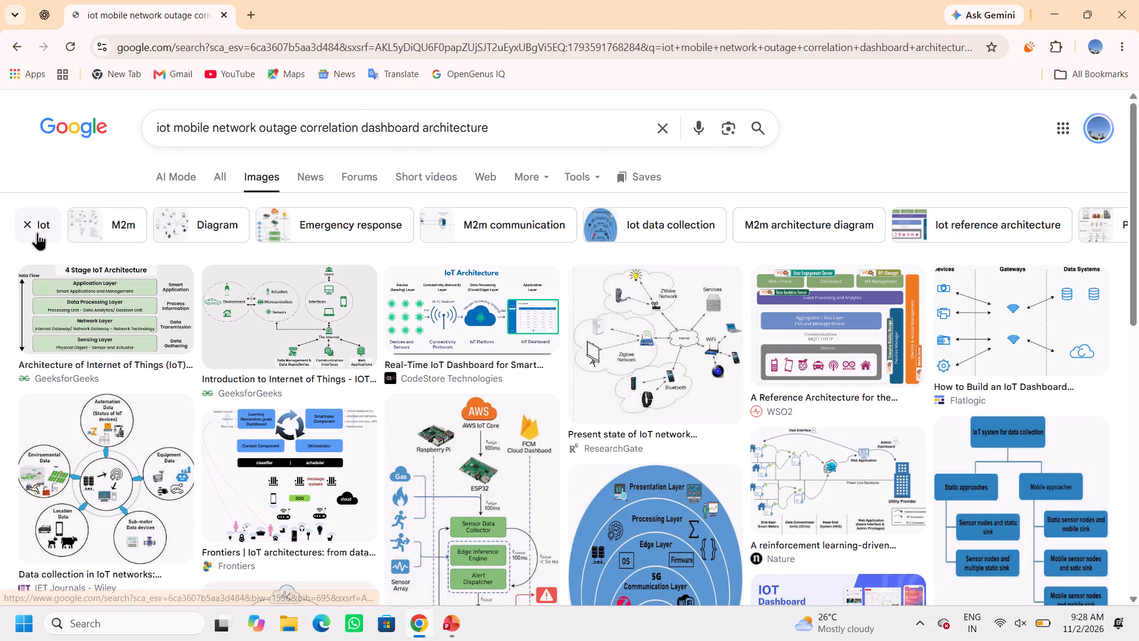
pyautogui.click(31, 230)
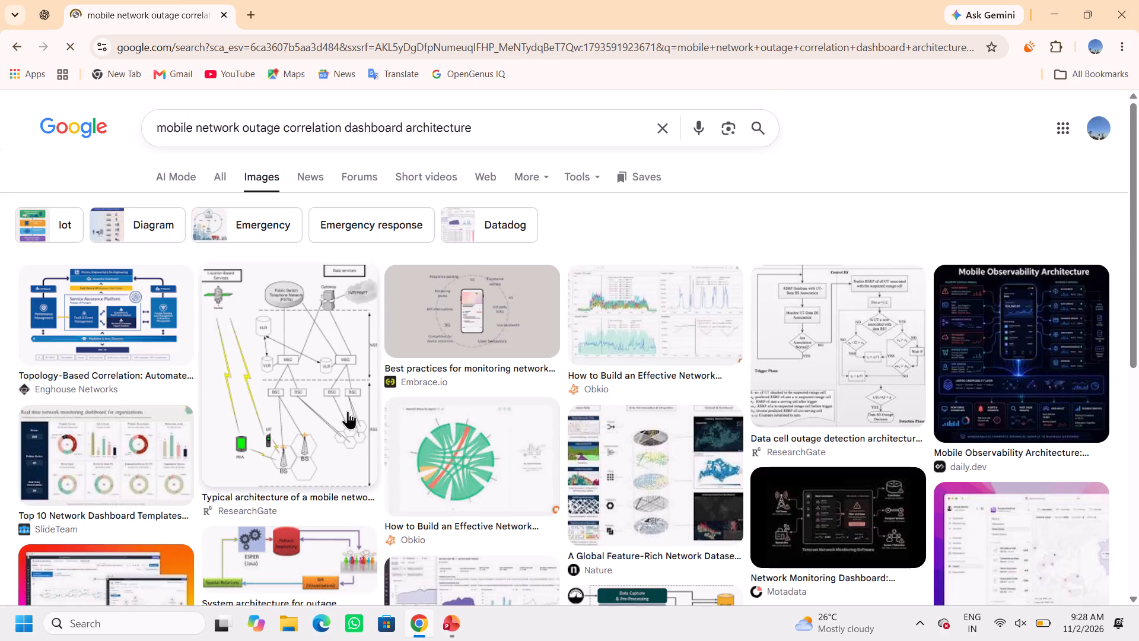
# Browse the image results, previewing Motadata's network monitoring dashboard diagram and Nature's layered IoT public safety diagram.
pyautogui.scroll(-1, 809, 362)
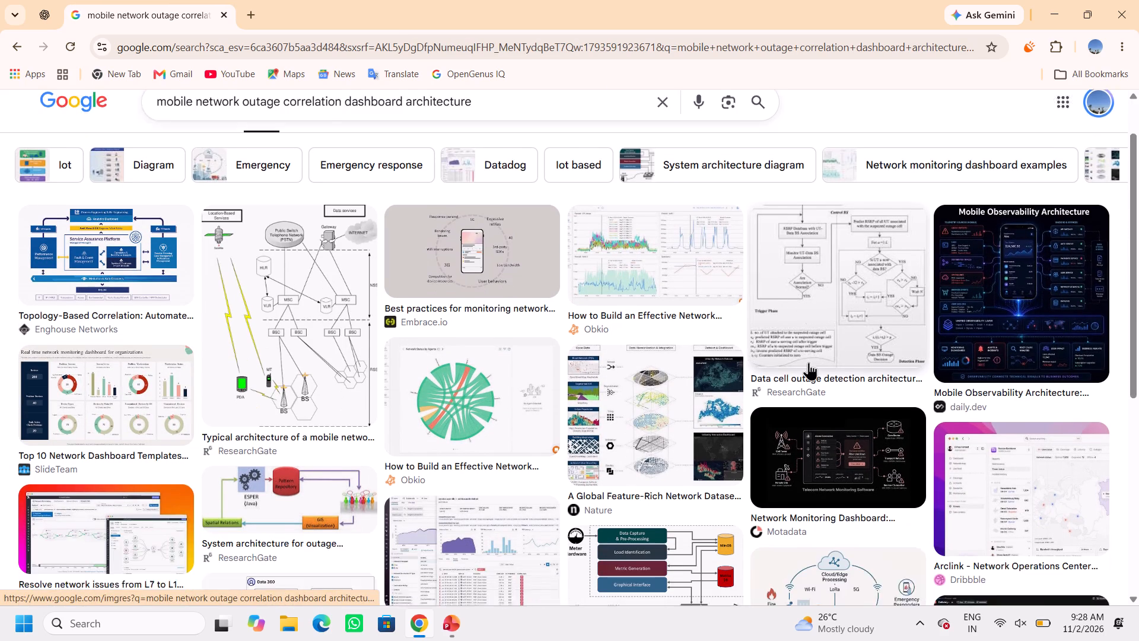
pyautogui.scroll(-1, 809, 362)
pyautogui.click(819, 395)
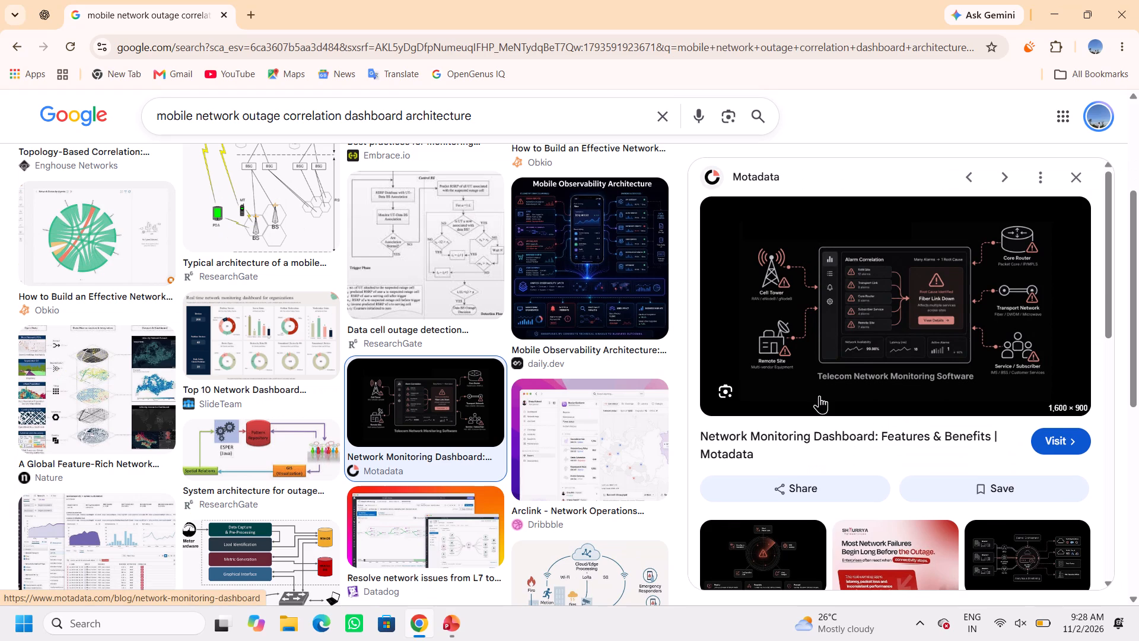
pyautogui.scroll(-1, 819, 395)
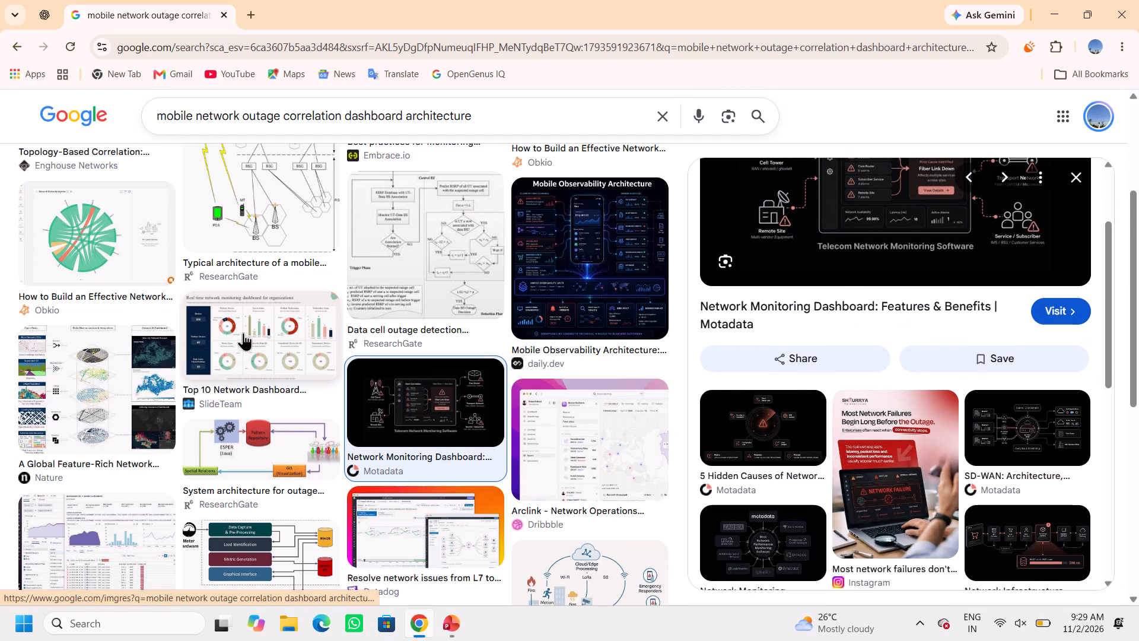
pyautogui.scroll(-3, 243, 332)
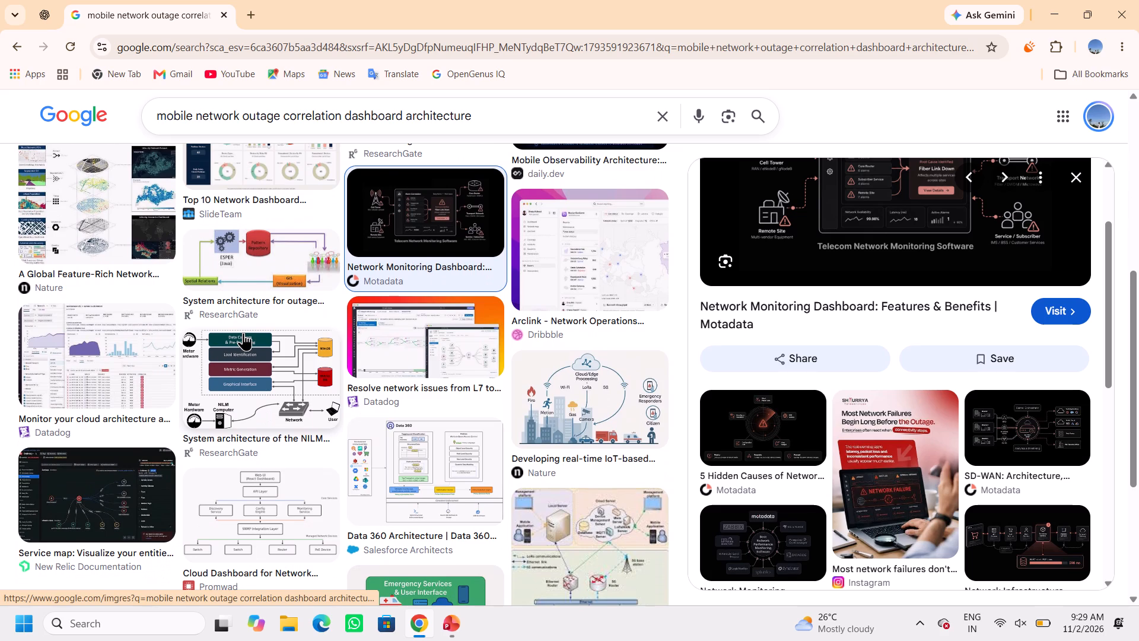
pyautogui.scroll(-2, 243, 332)
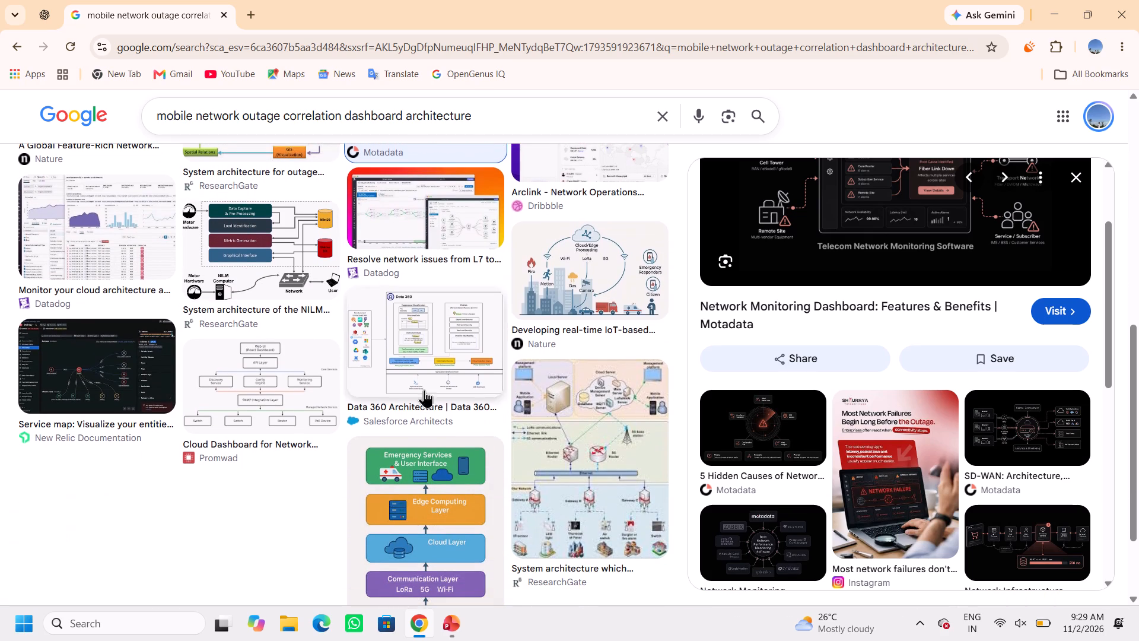
pyautogui.scroll(-2, 574, 449)
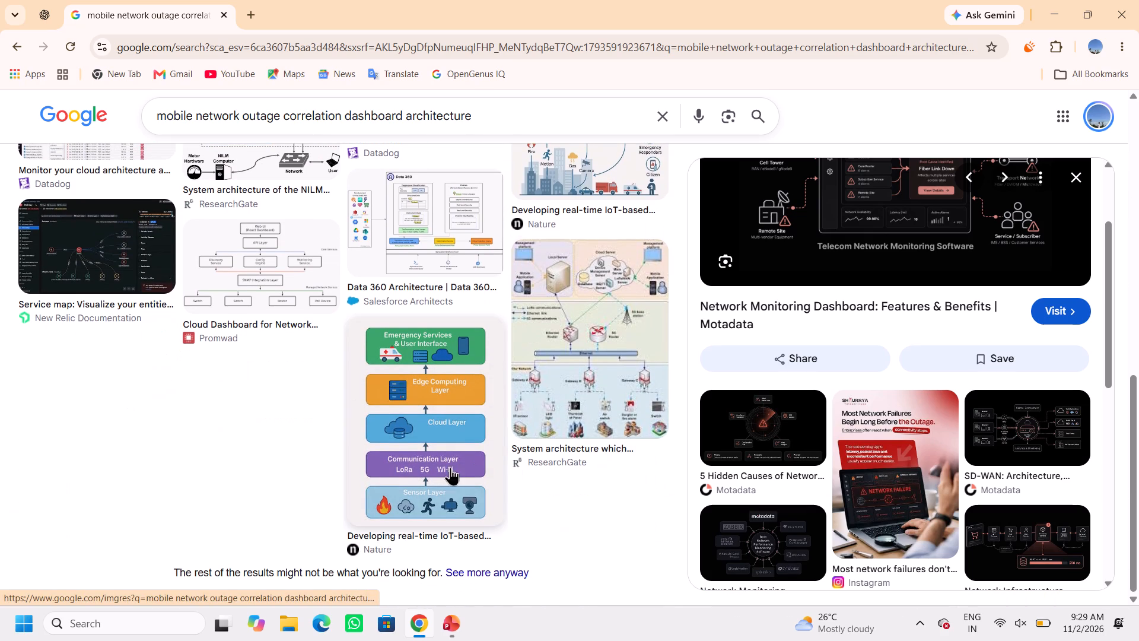
pyautogui.click(435, 468)
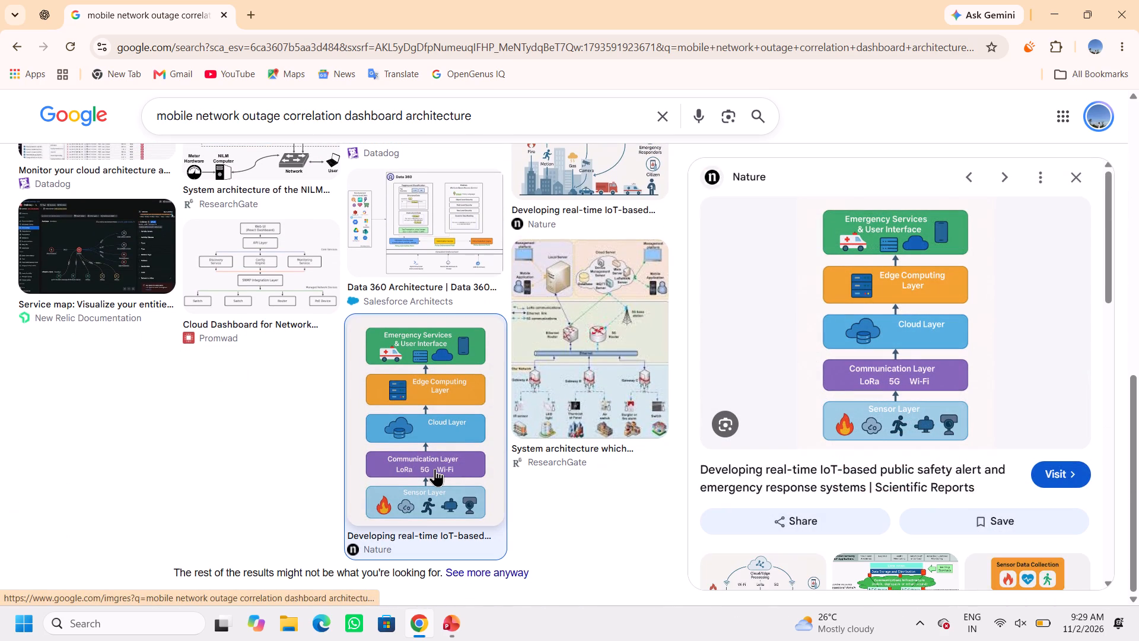
# Preview Nature's adaptive routing protocol architecture diagram from the images related to the public safety diagram.
pyautogui.scroll(-1, 751, 472)
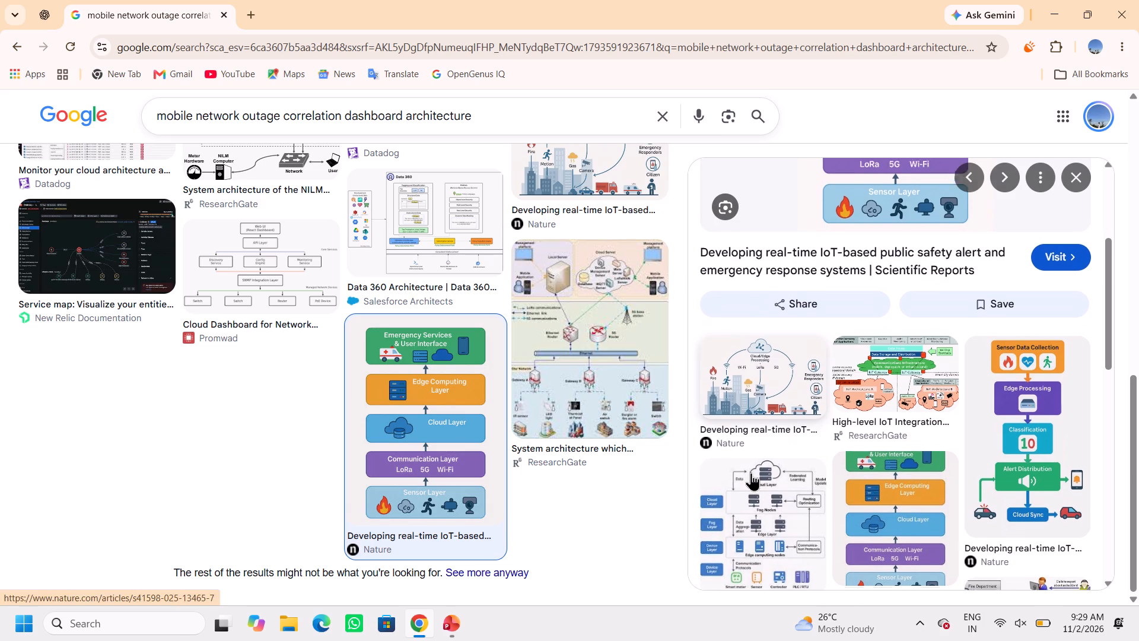
pyautogui.scroll(-2, 751, 472)
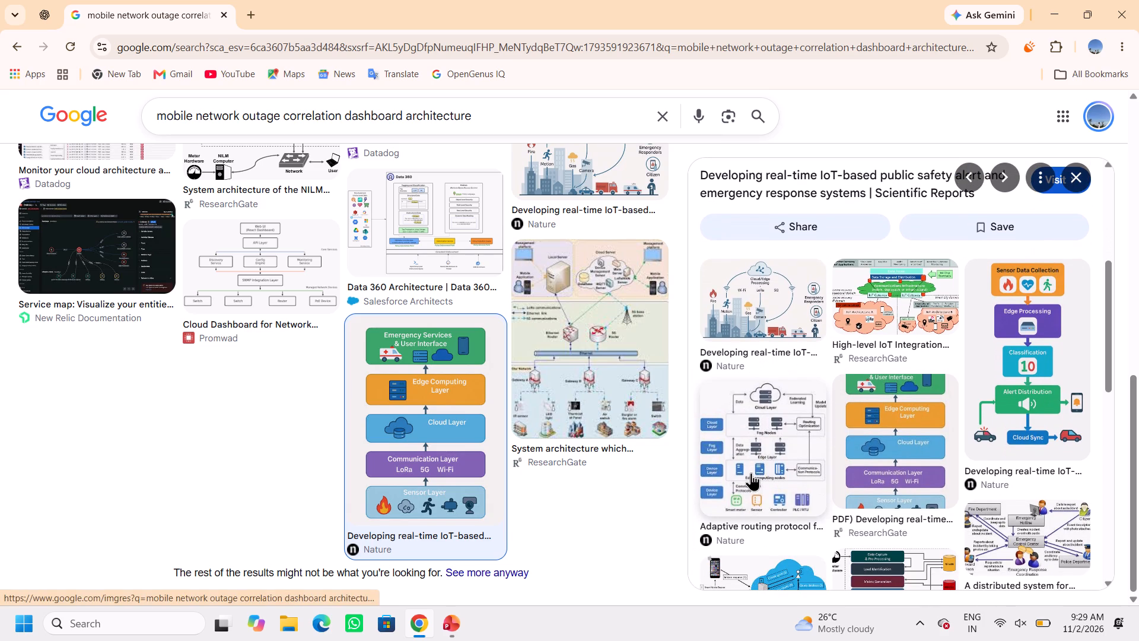
pyautogui.click(751, 472)
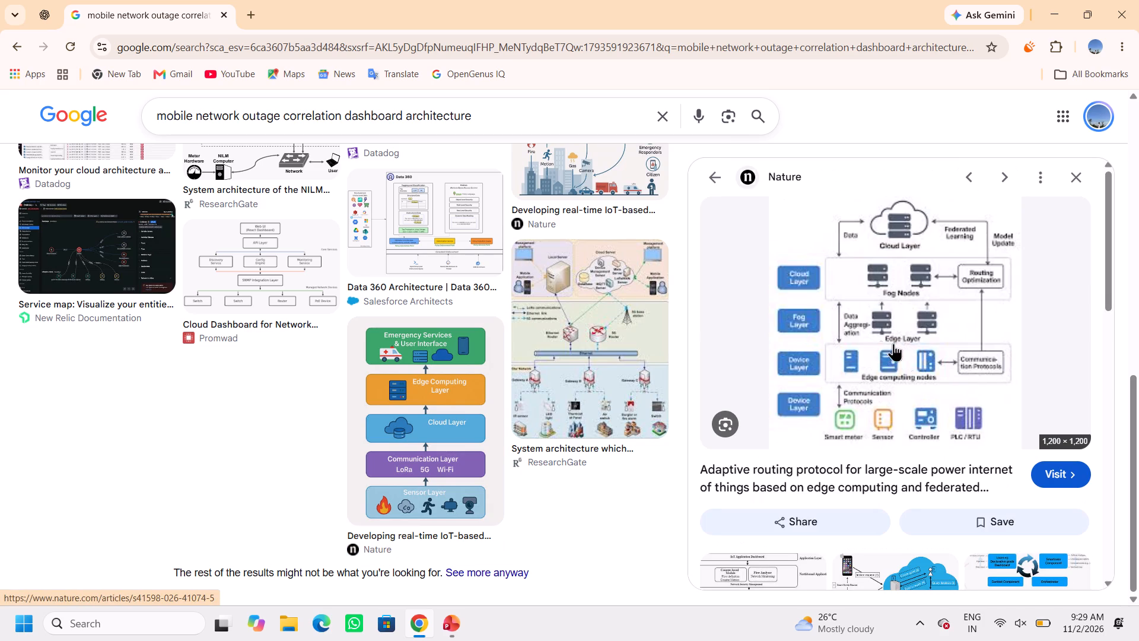
# Open the diagram's source article, reject optional cookies, skim its text and figures, and close the article.
pyautogui.click(870, 401)
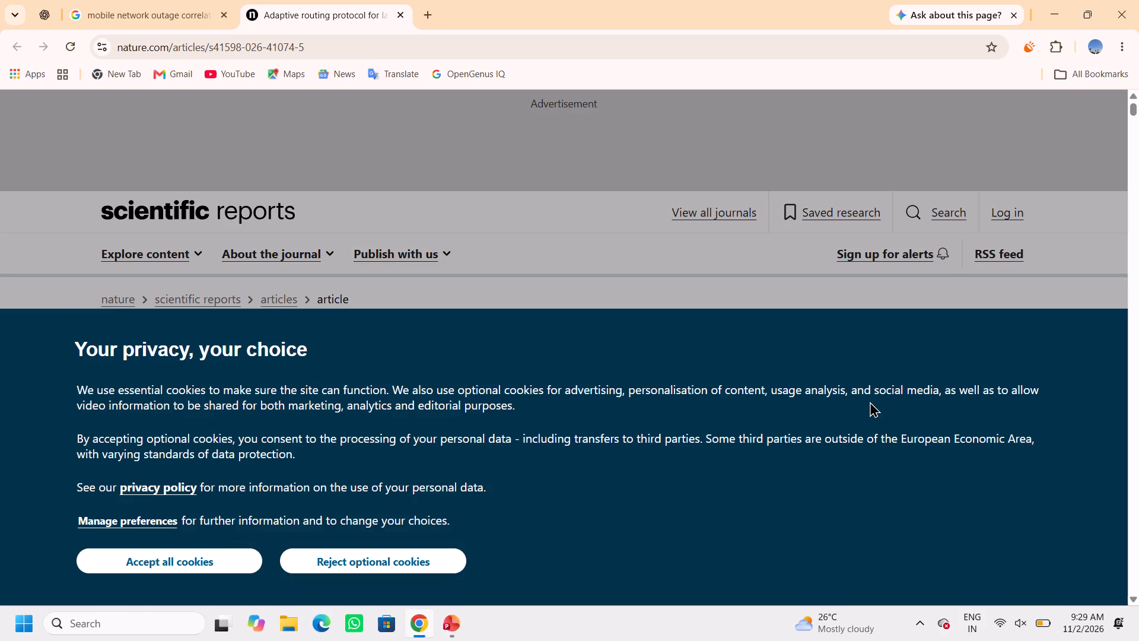
pyautogui.click(416, 556)
pyautogui.scroll(-6, 464, 322)
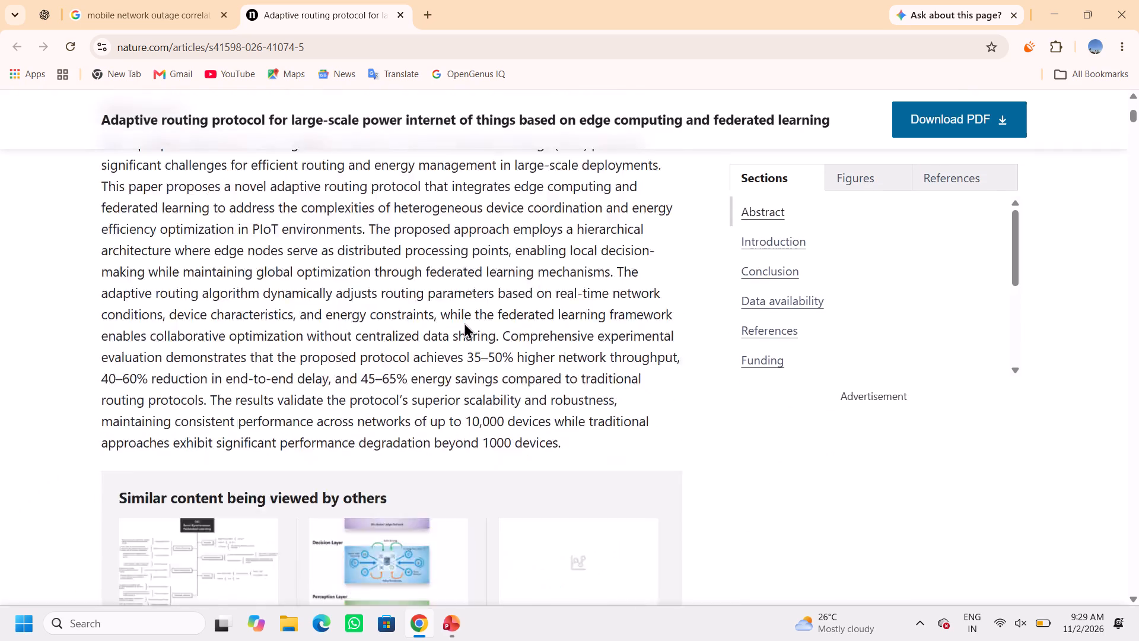
pyautogui.scroll(-15, 464, 322)
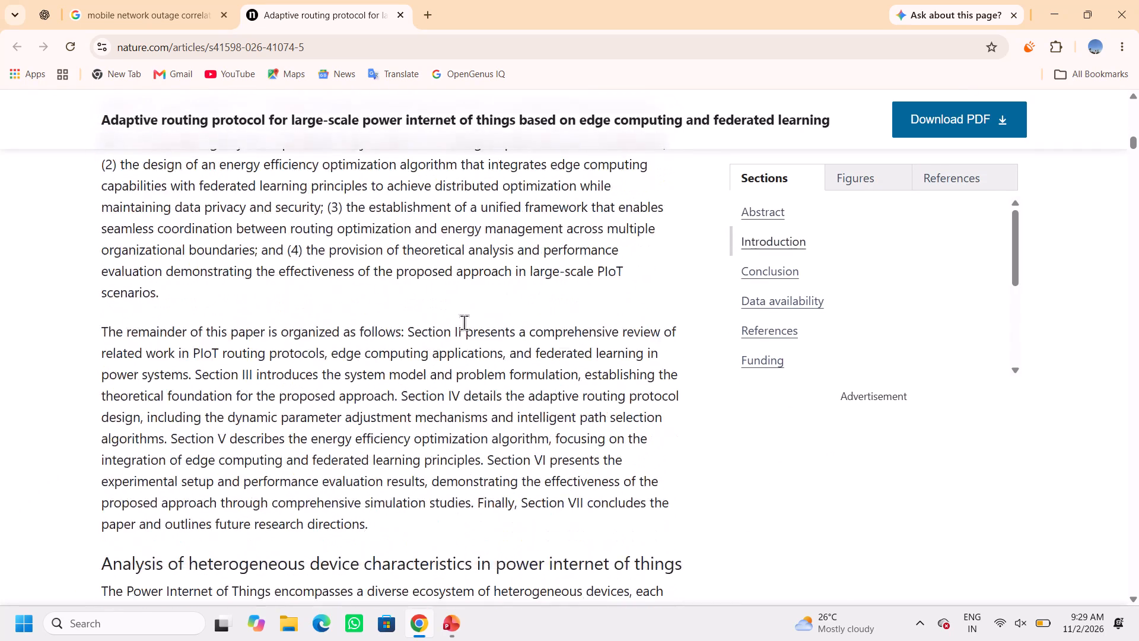
pyautogui.scroll(-15, 464, 322)
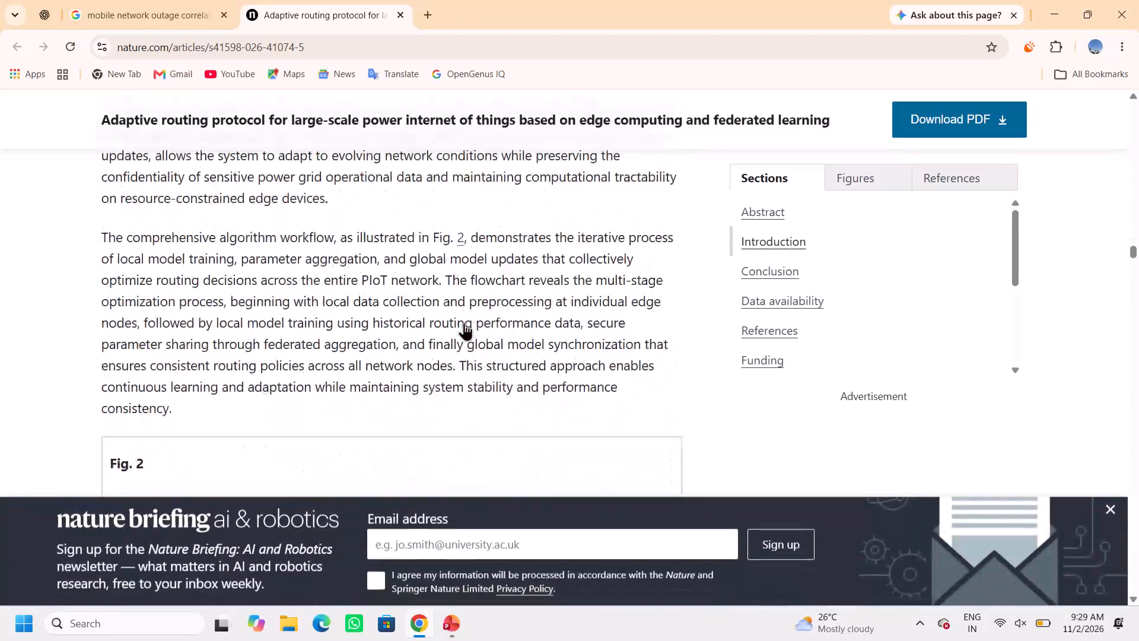
pyautogui.scroll(-2, 464, 322)
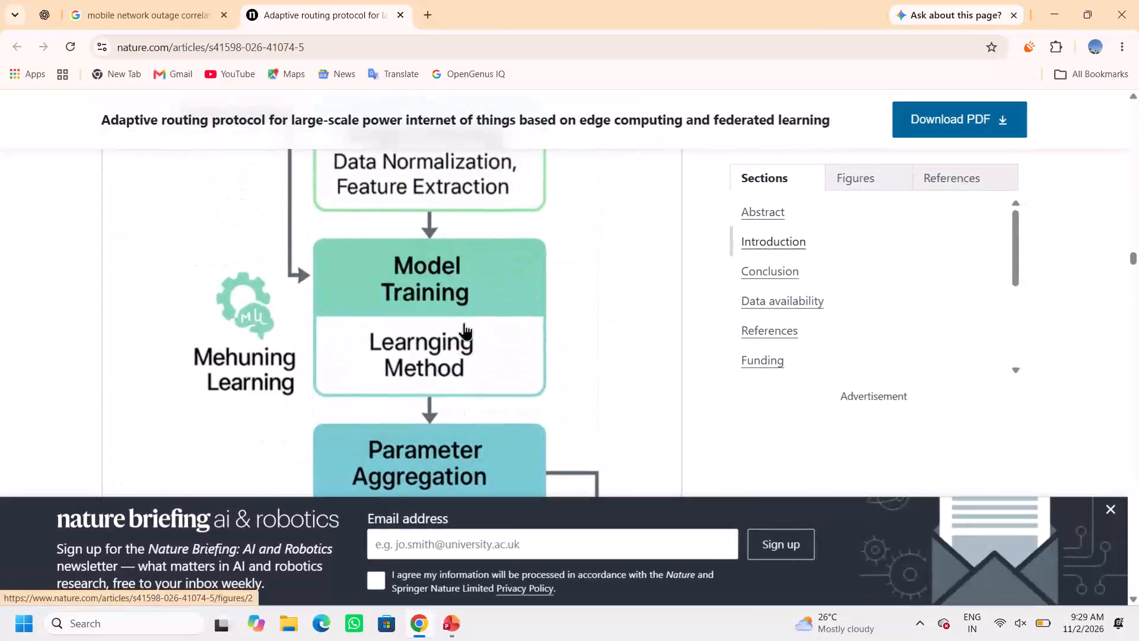
pyautogui.scroll(-11, 464, 322)
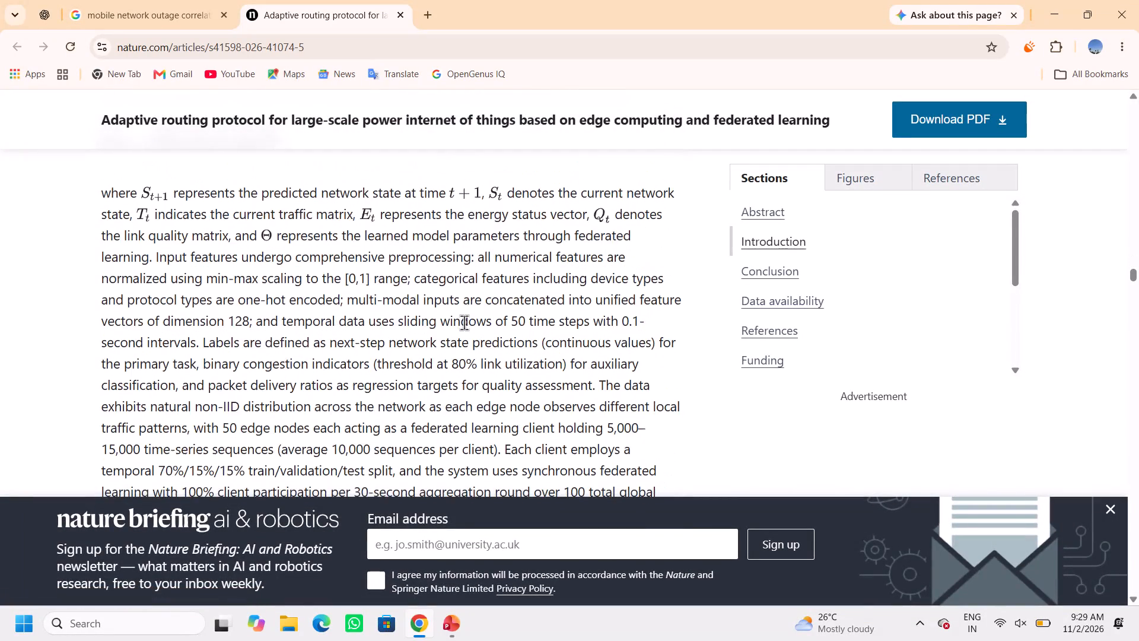
pyautogui.scroll(-11, 464, 322)
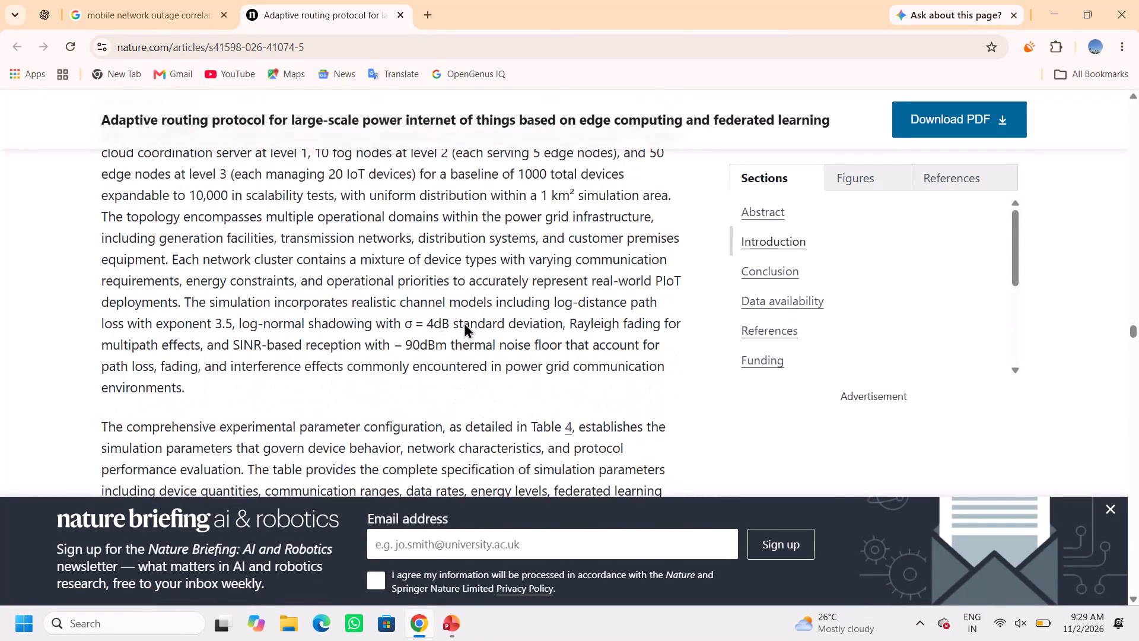
pyautogui.scroll(-10, 464, 322)
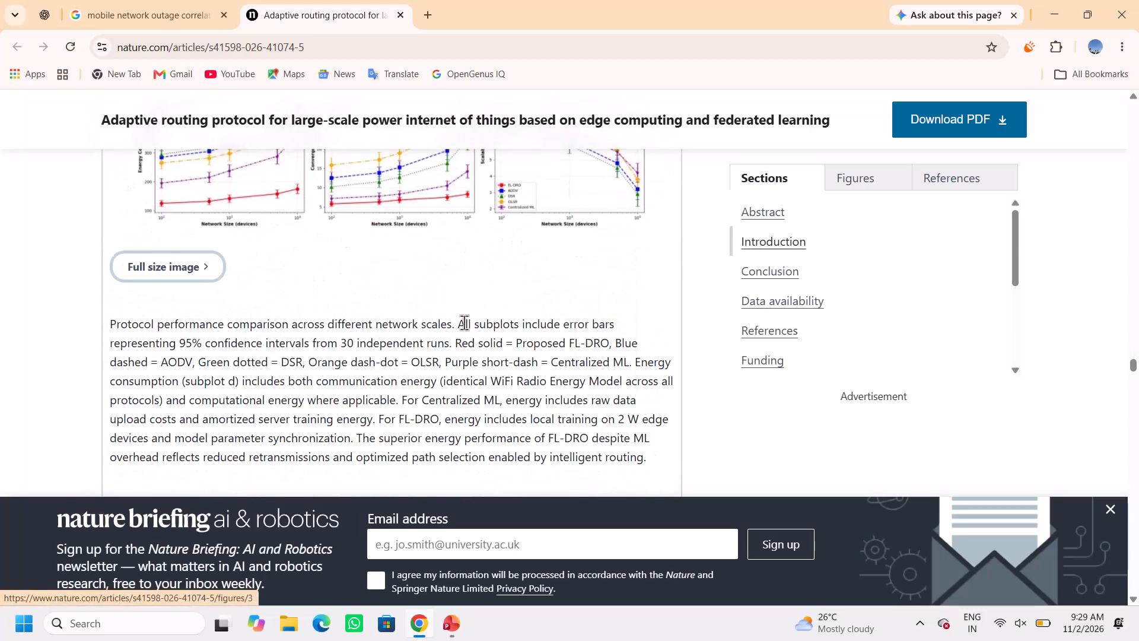
pyautogui.scroll(-9, 464, 322)
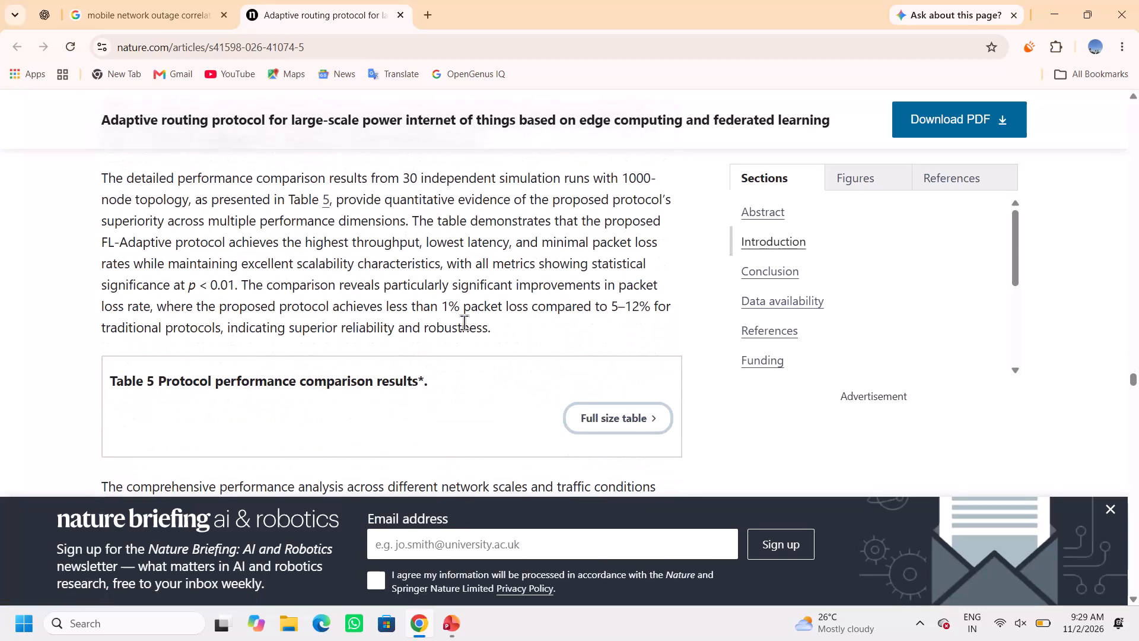
pyautogui.click(402, 11)
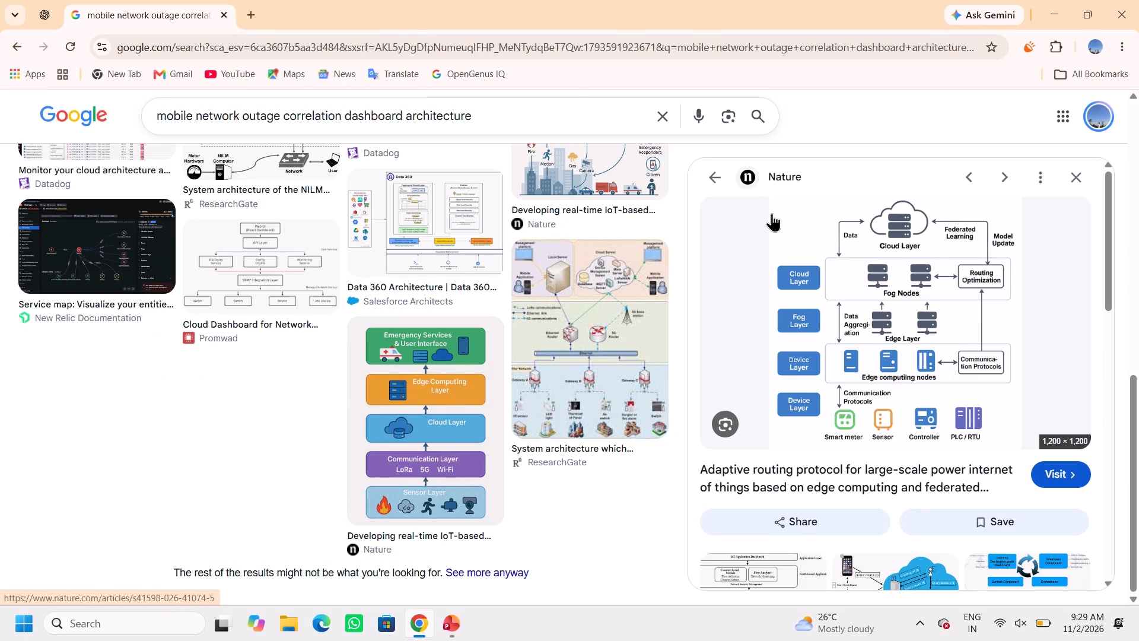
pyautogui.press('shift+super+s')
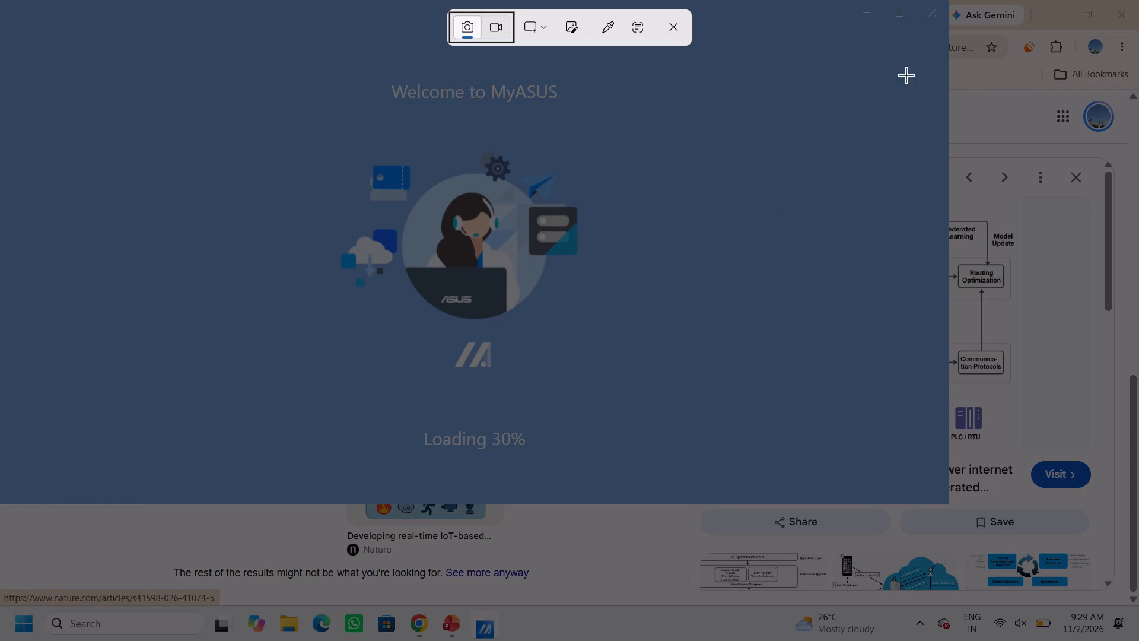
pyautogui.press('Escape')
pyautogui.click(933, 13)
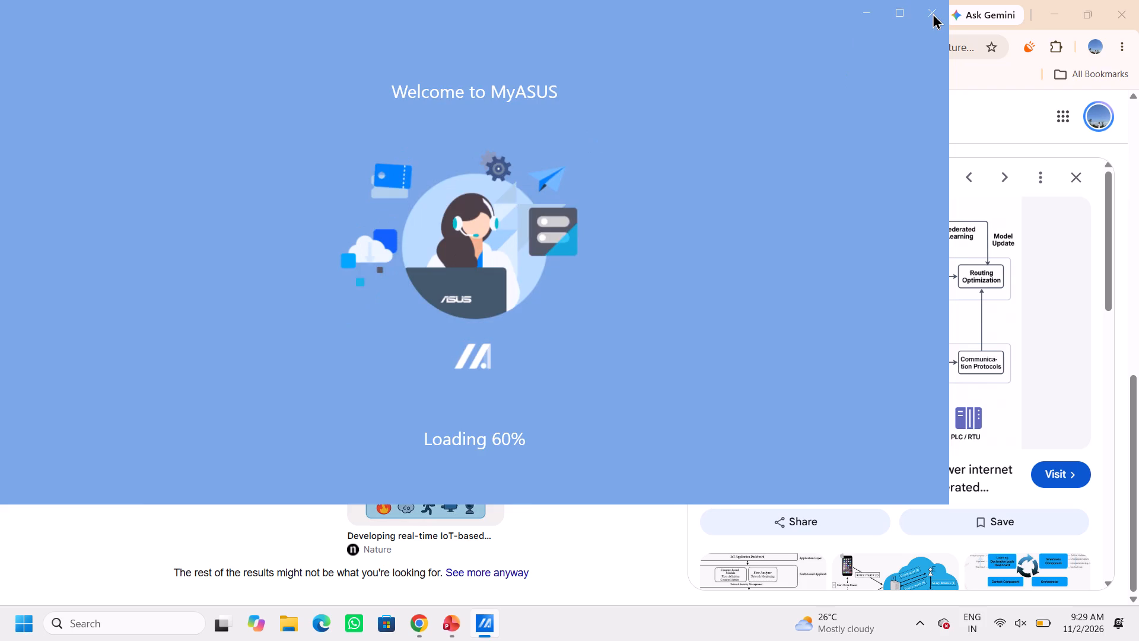
# Capture a rectangular screenshot of the whole adaptive routing protocol architecture diagram in the image preview.
pyautogui.press('shift+super+s')
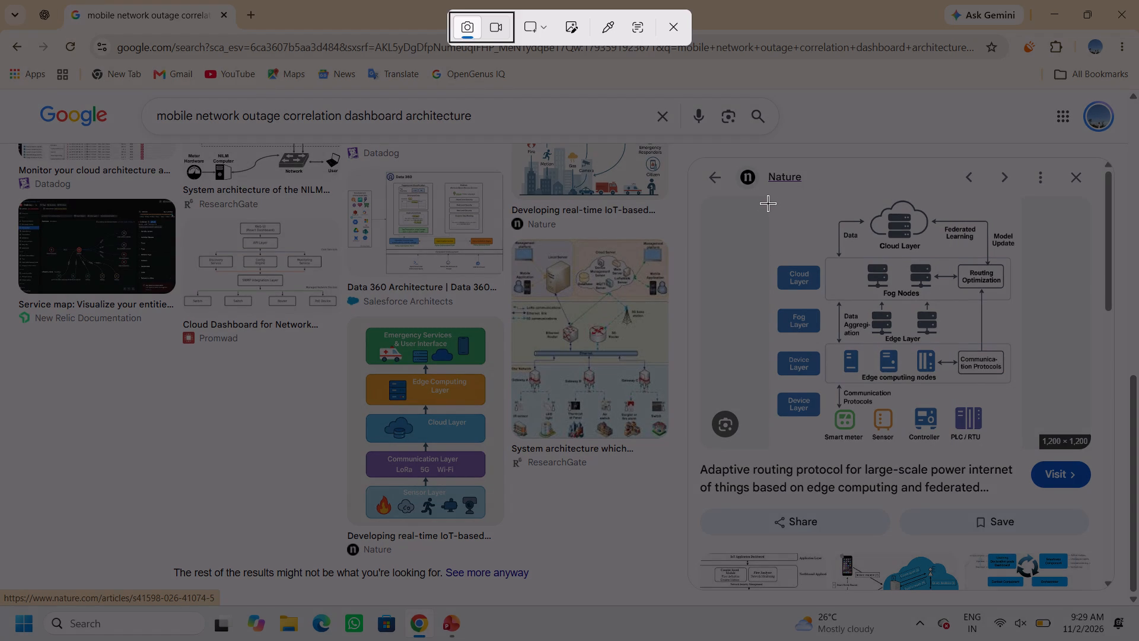
pyautogui.moveTo(769, 199); pyautogui.dragTo(987, 466)
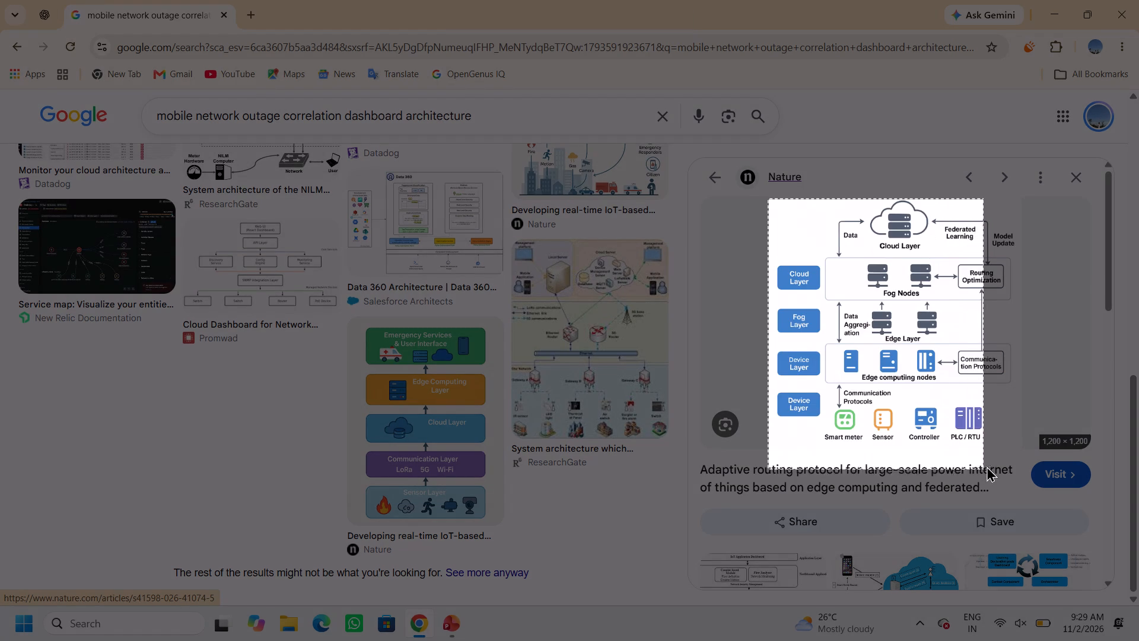
pyautogui.moveTo(987, 466); pyautogui.dragTo(1026, 446)
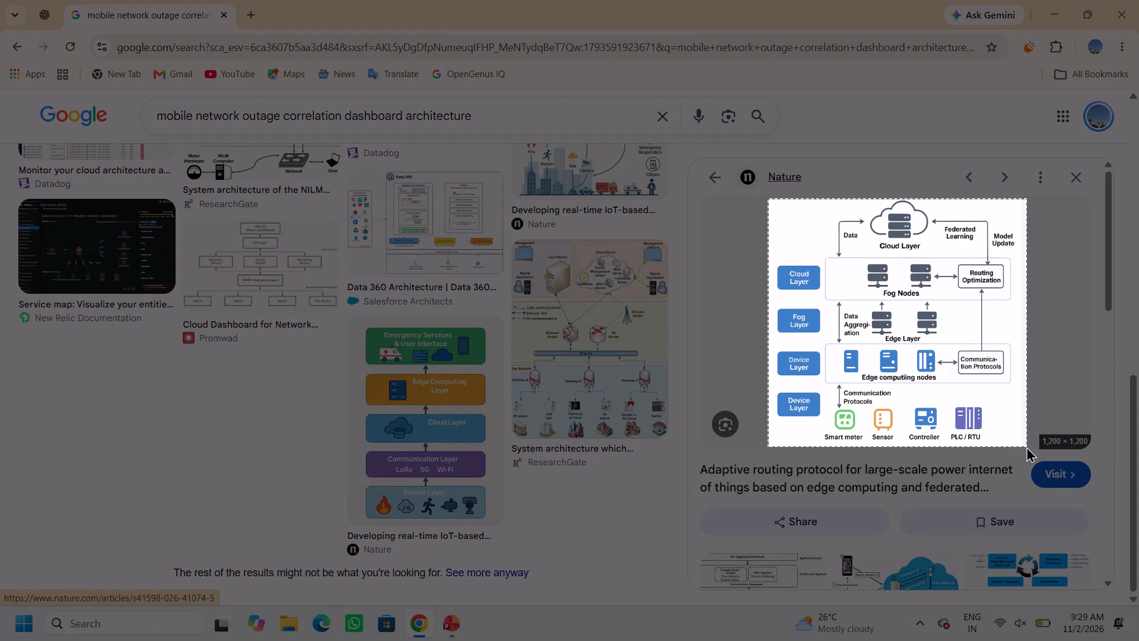
pyautogui.moveTo(1026, 446); pyautogui.dragTo(1022, 448)
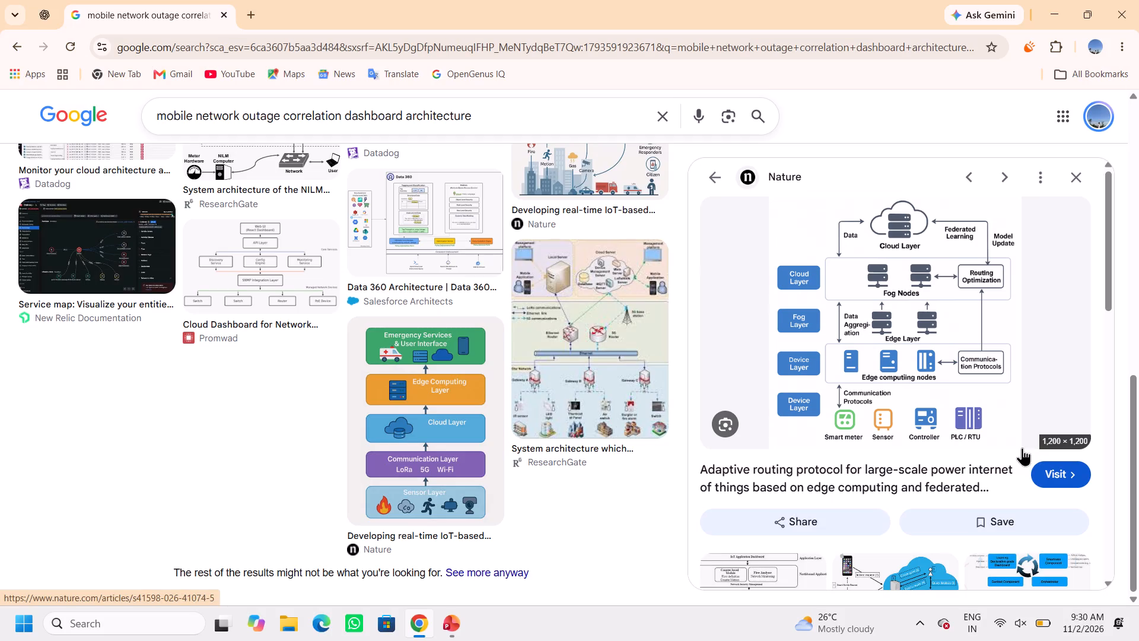
# Switch to PowerPoint and delete the icons and connecting arrows in the header row of the Project Architecture slide.
pyautogui.click(446, 625)
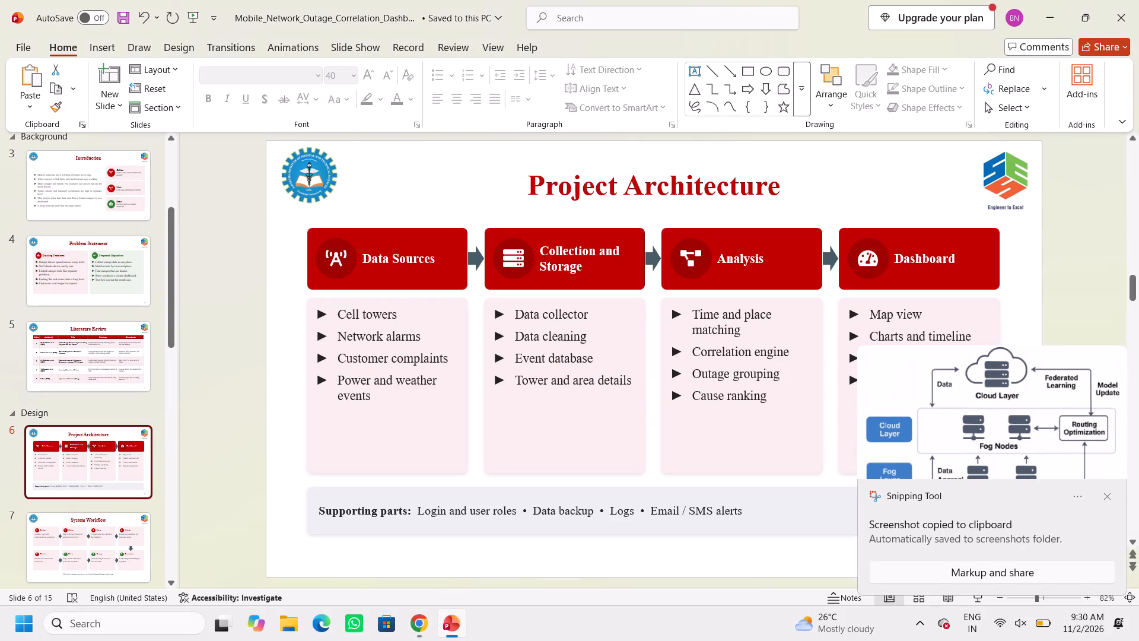
pyautogui.click(287, 423)
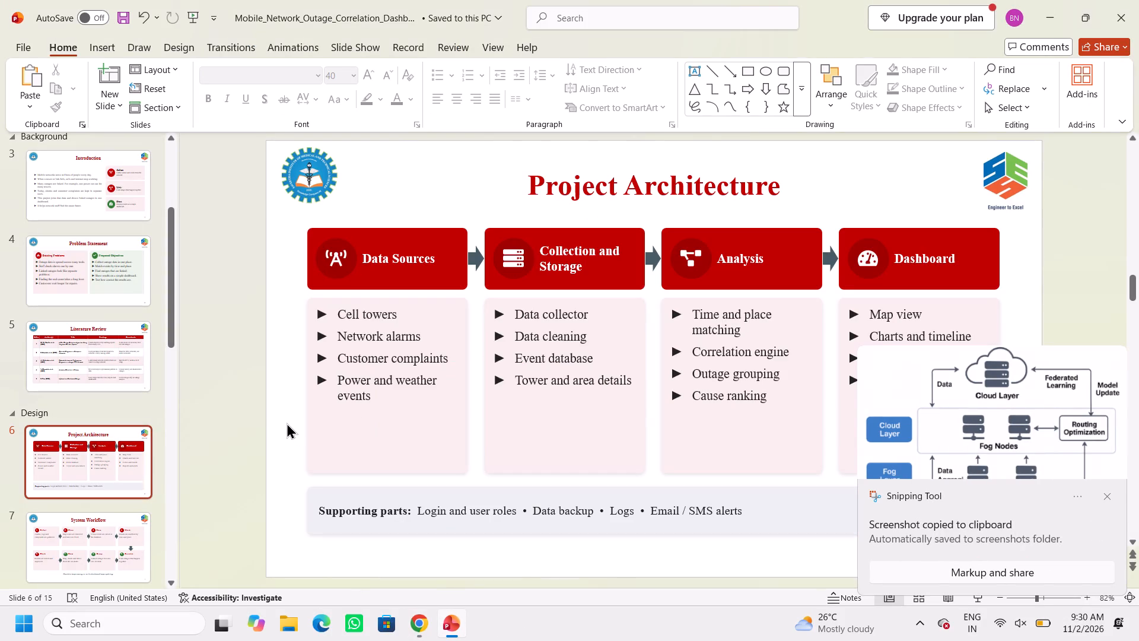
pyautogui.moveTo(287, 423); pyautogui.dragTo(1010, 308)
pyautogui.click(1010, 308)
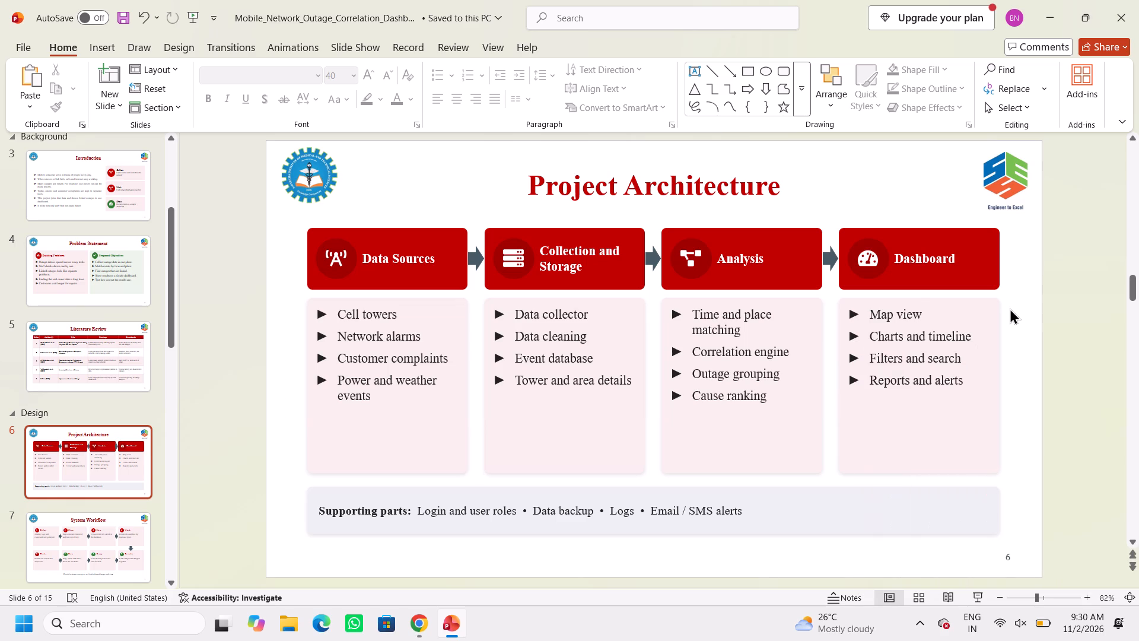
pyautogui.moveTo(1008, 375); pyautogui.dragTo(306, 238)
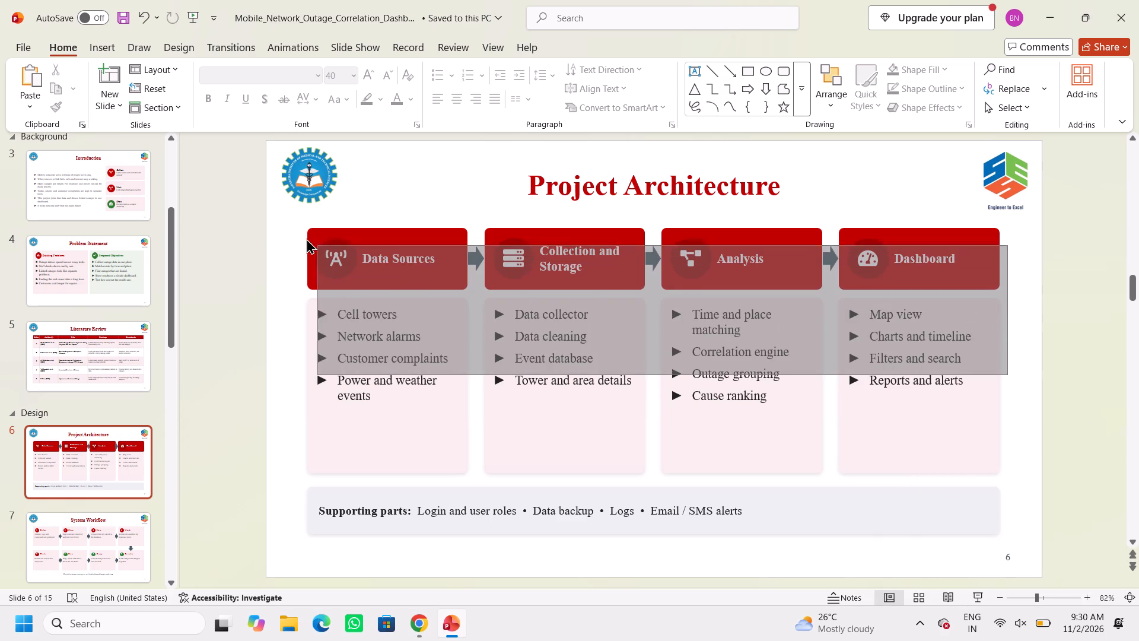
pyautogui.moveTo(306, 238); pyautogui.dragTo(298, 228)
pyautogui.press('Delete')
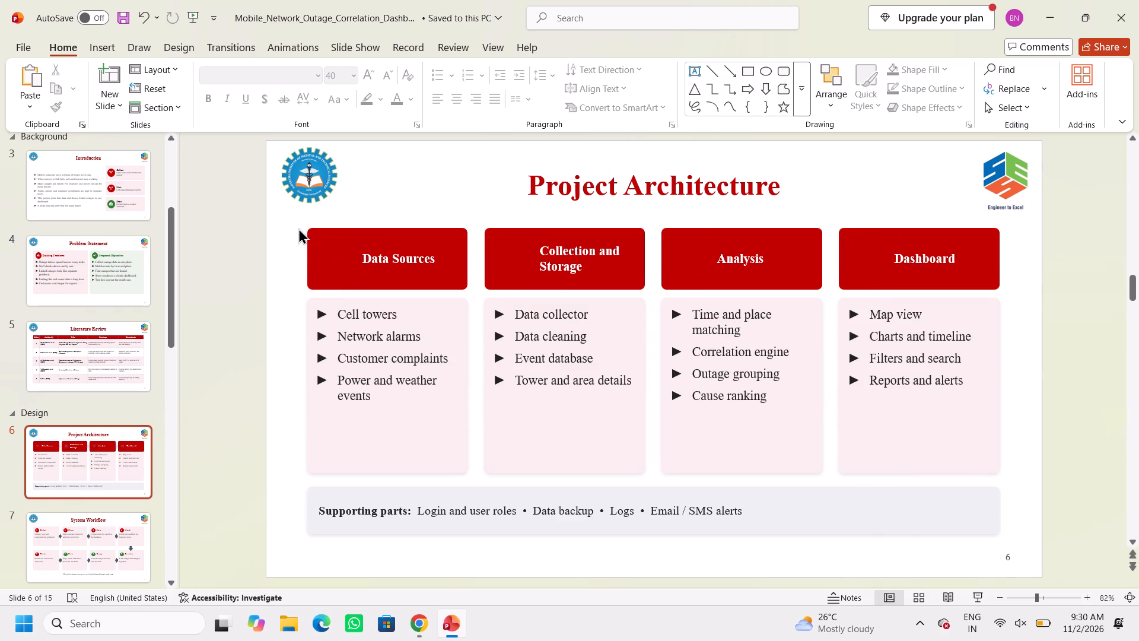
# Delete the four red header boxes and the bullet text of all four columns on the Project Architecture slide.
pyautogui.moveTo(1007, 415); pyautogui.dragTo(256, 183)
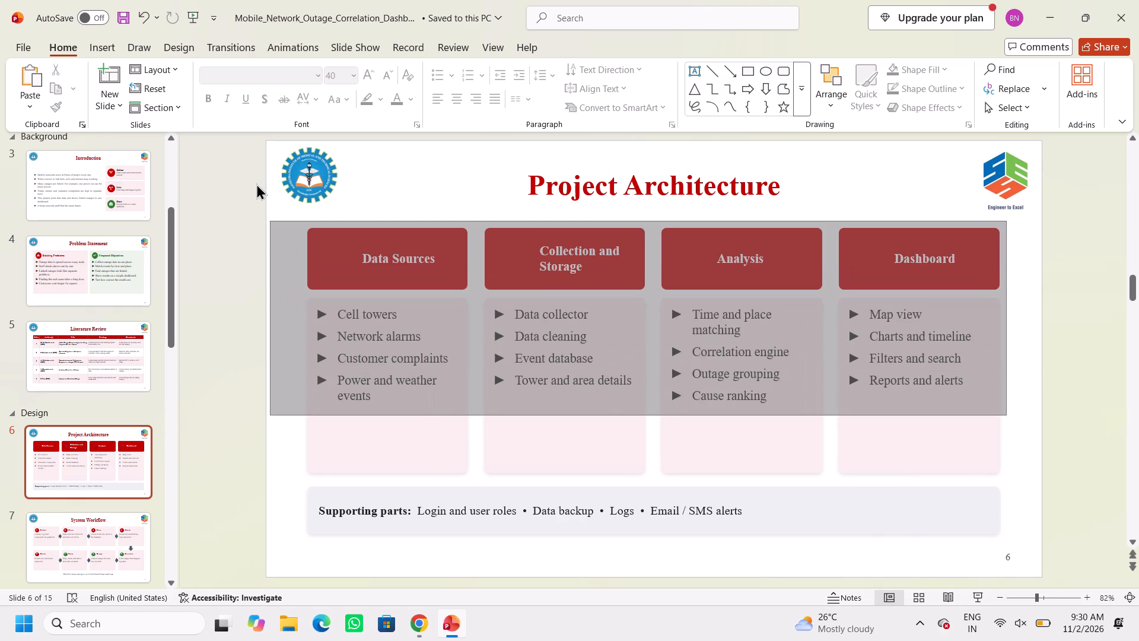
pyautogui.moveTo(256, 183); pyautogui.dragTo(294, 215)
pyautogui.press('Delete')
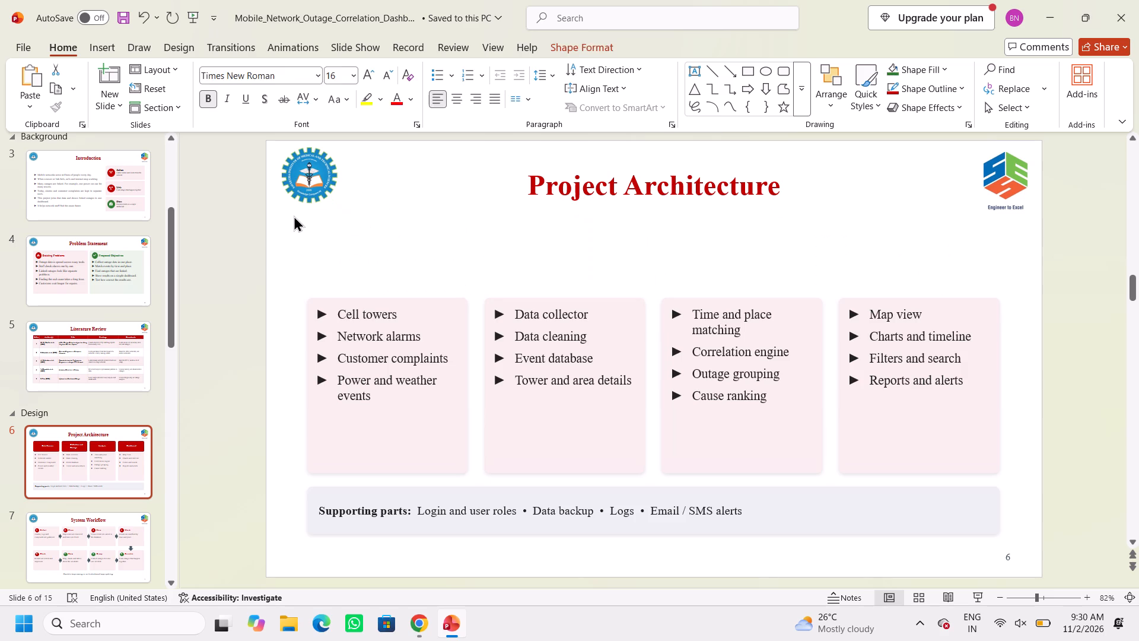
pyautogui.moveTo(1016, 469); pyautogui.dragTo(293, 278)
pyautogui.press('Delete')
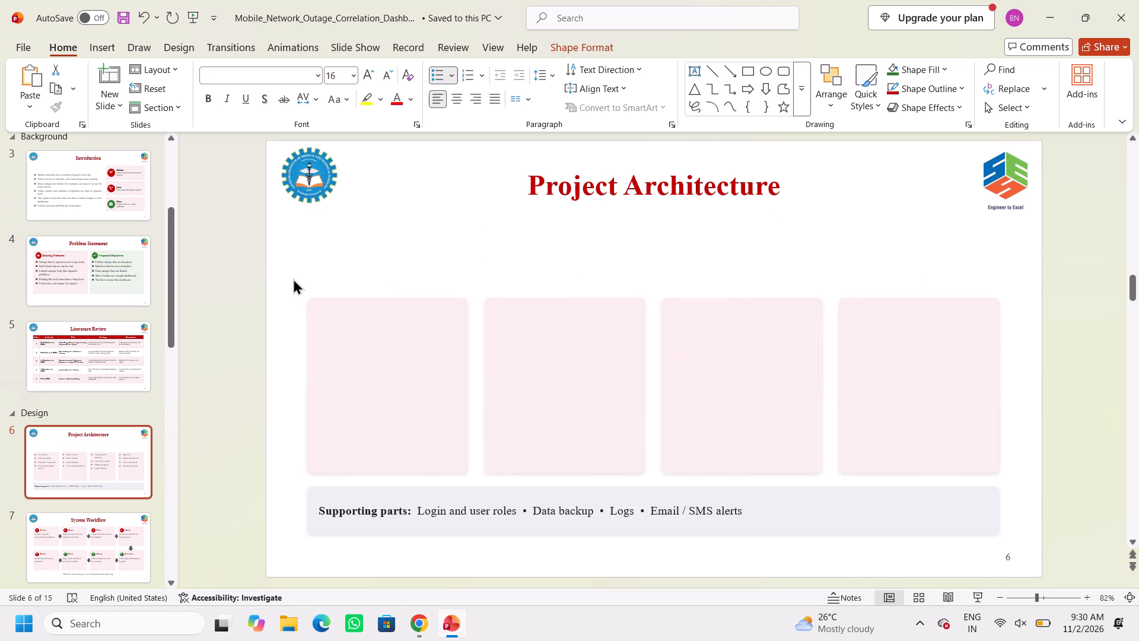
# Delete the four empty pink column panels from the Project Architecture slide.
pyautogui.moveTo(1011, 457); pyautogui.dragTo(410, 437)
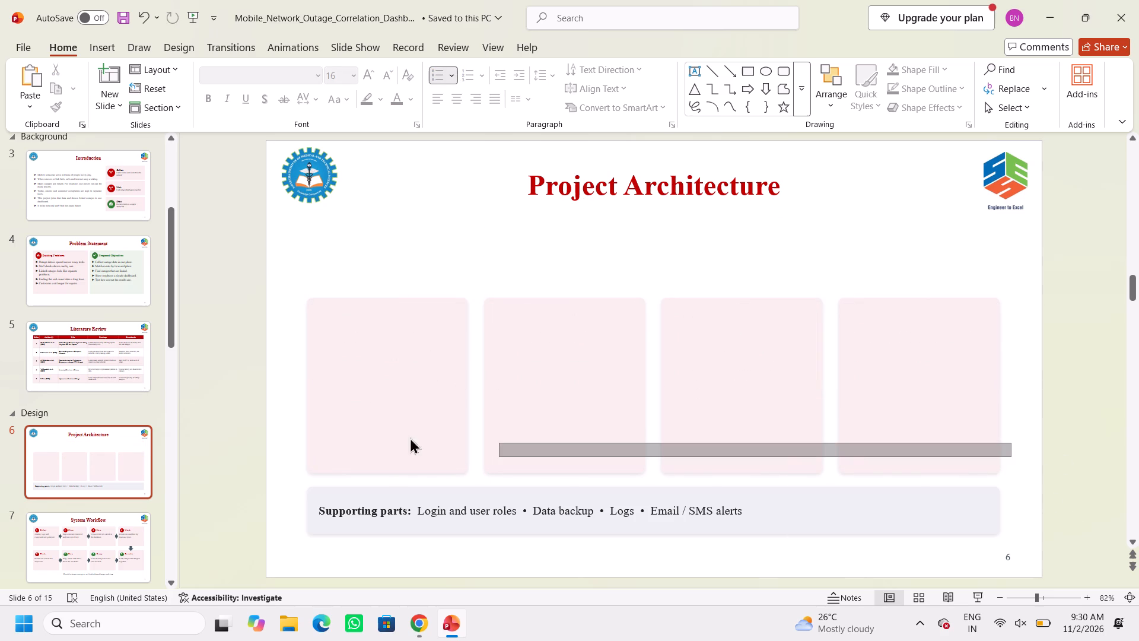
pyautogui.moveTo(410, 437); pyautogui.dragTo(285, 285)
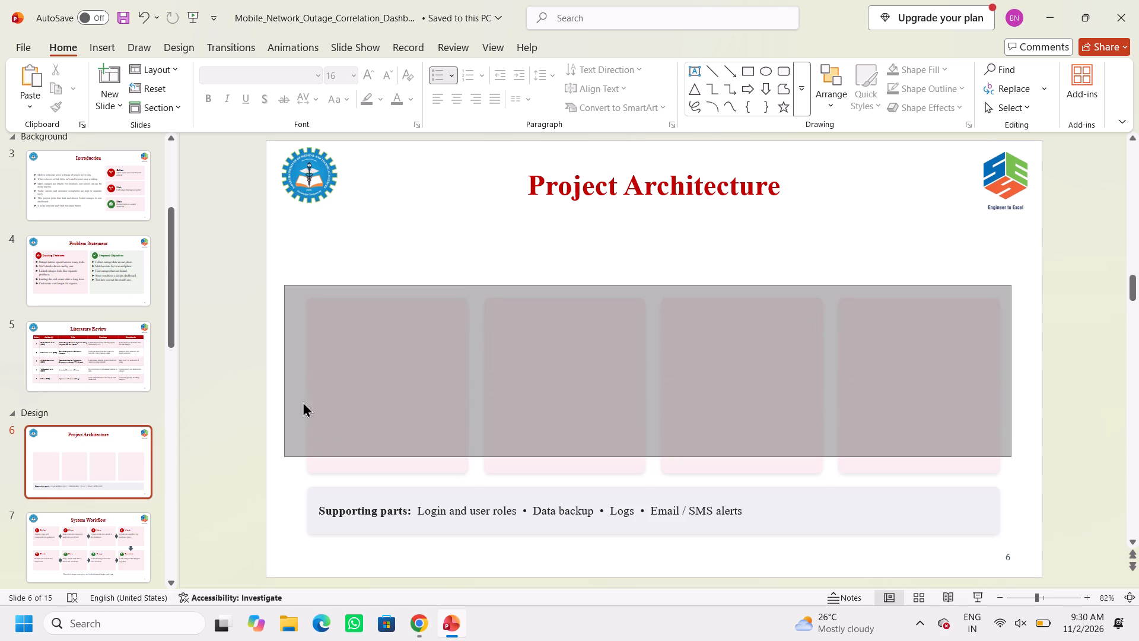
pyautogui.click(351, 446)
pyautogui.press('Delete')
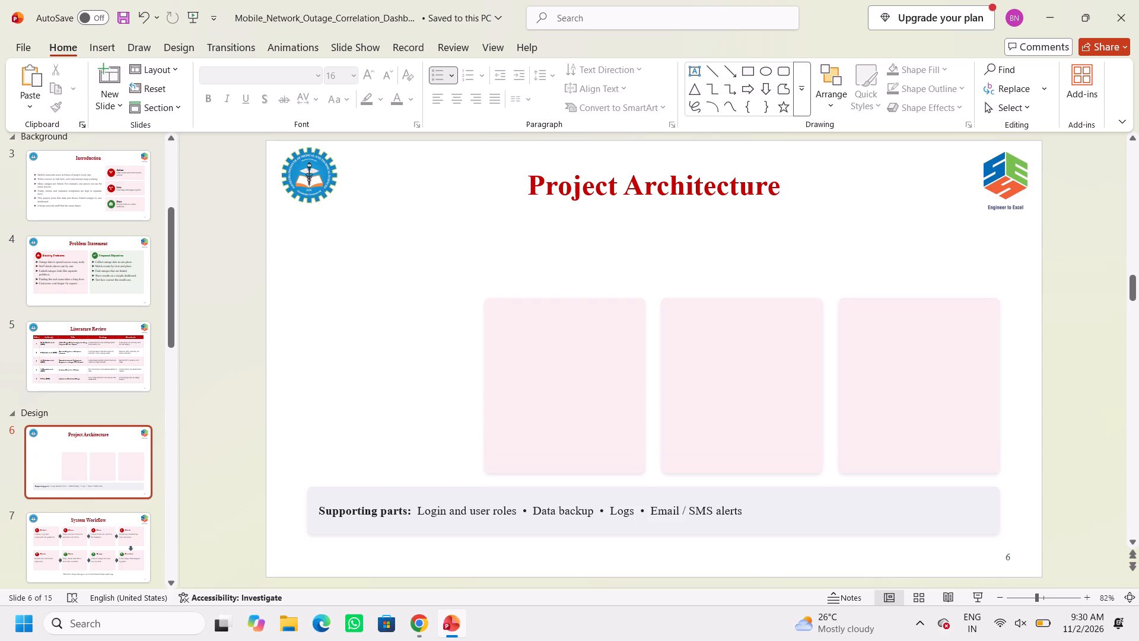
pyautogui.click(547, 429)
pyautogui.press('Delete')
pyautogui.click(701, 410)
pyautogui.press('Delete')
pyautogui.press('Delete')
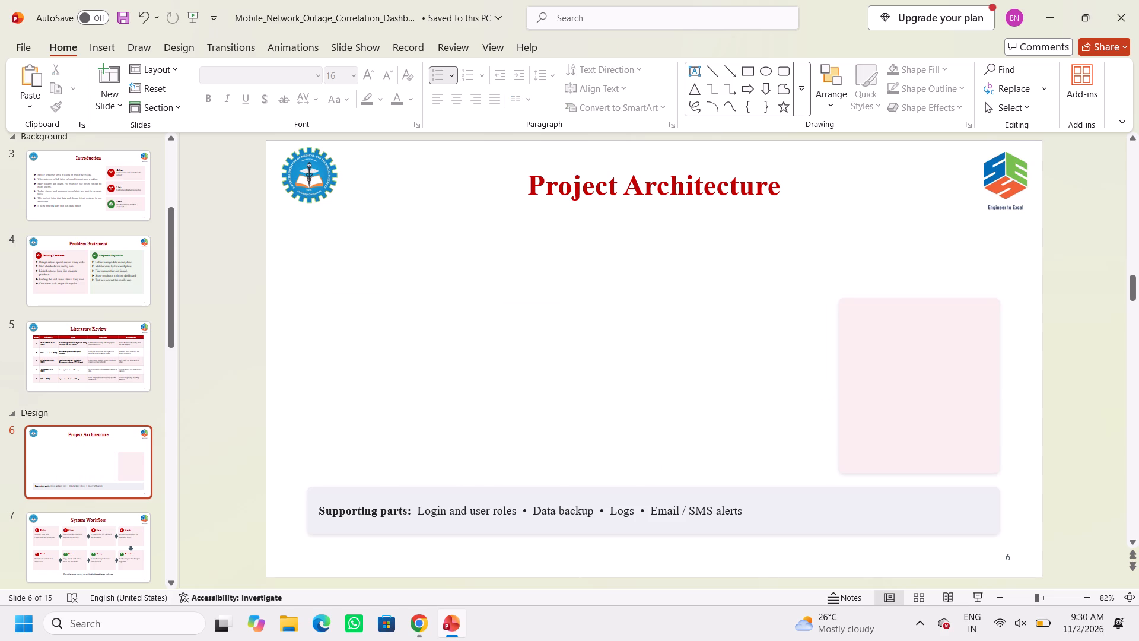
pyautogui.click(863, 392)
pyautogui.press('Delete')
# Paste the captured architecture diagram, enlarge it to about 4.04" by 4.13", and move it up beneath the slide title.
pyautogui.hotkey('ctrl', 'v')
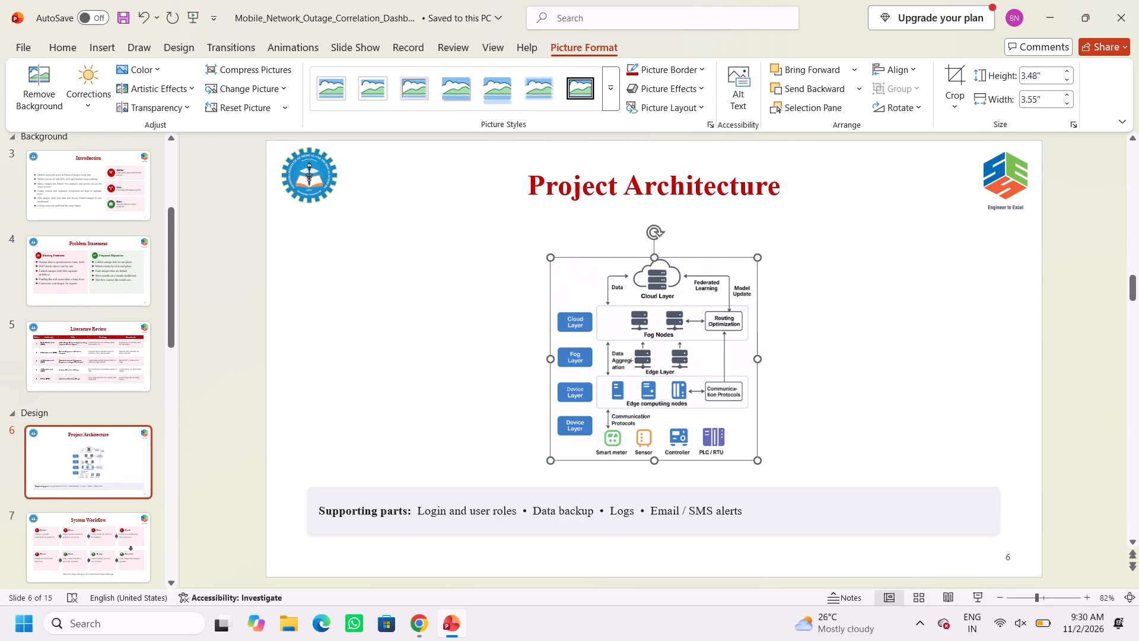
pyautogui.moveTo(758, 464); pyautogui.dragTo(791, 465)
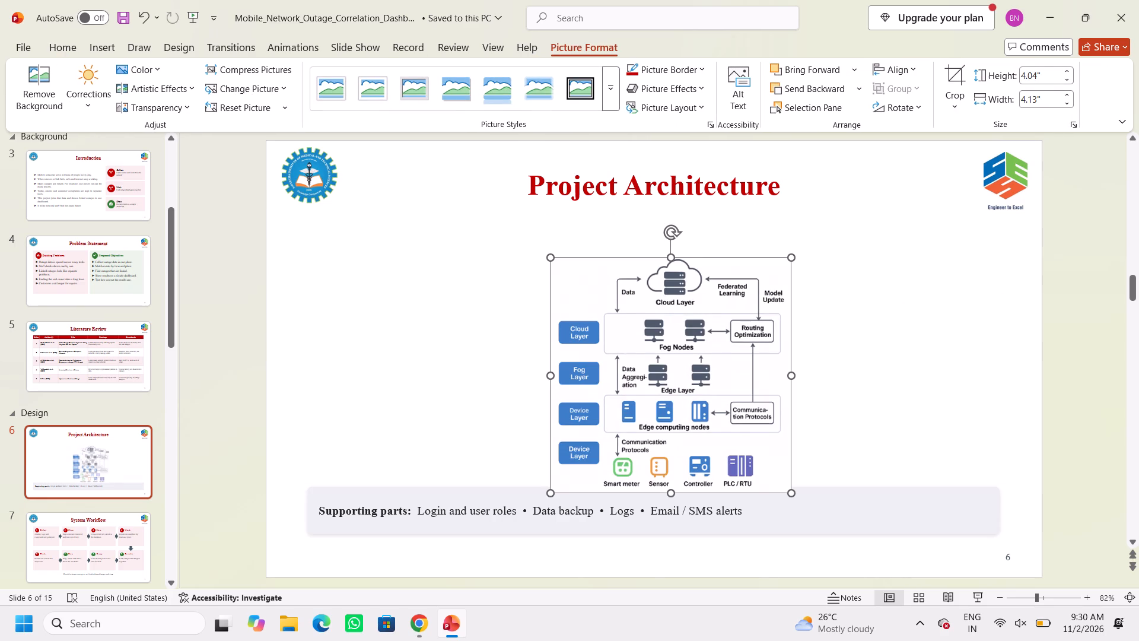
pyautogui.moveTo(721, 424); pyautogui.dragTo(706, 385)
# Delete the Supporting parts text and its grey background bar below the diagram.
pyautogui.click(648, 522)
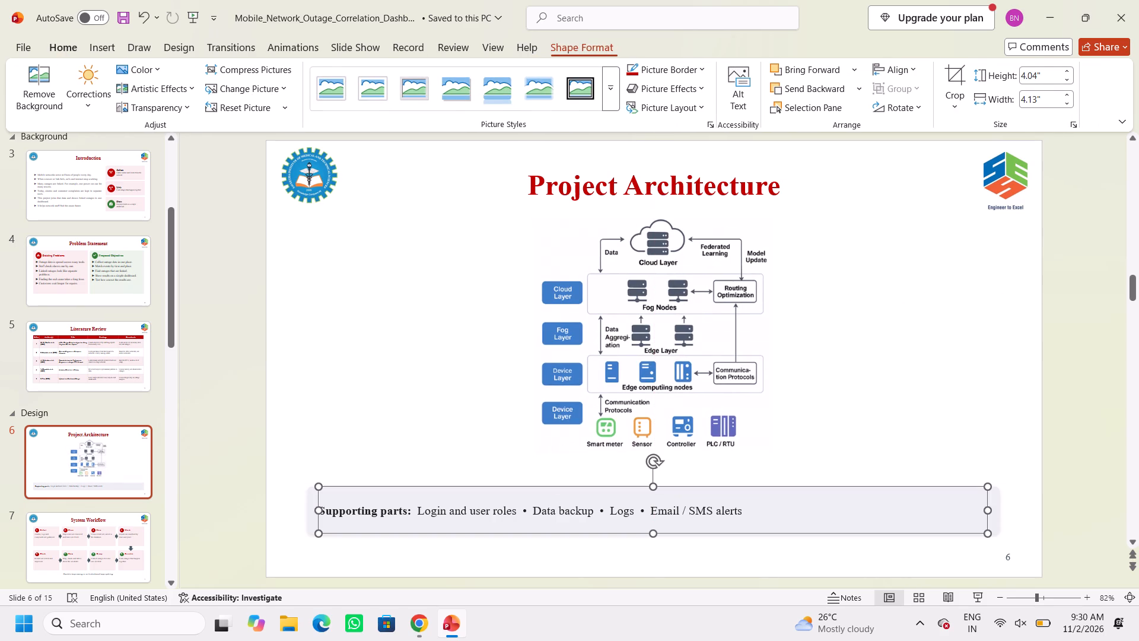
pyautogui.press('Delete')
pyautogui.click(648, 522)
pyautogui.press('Delete')
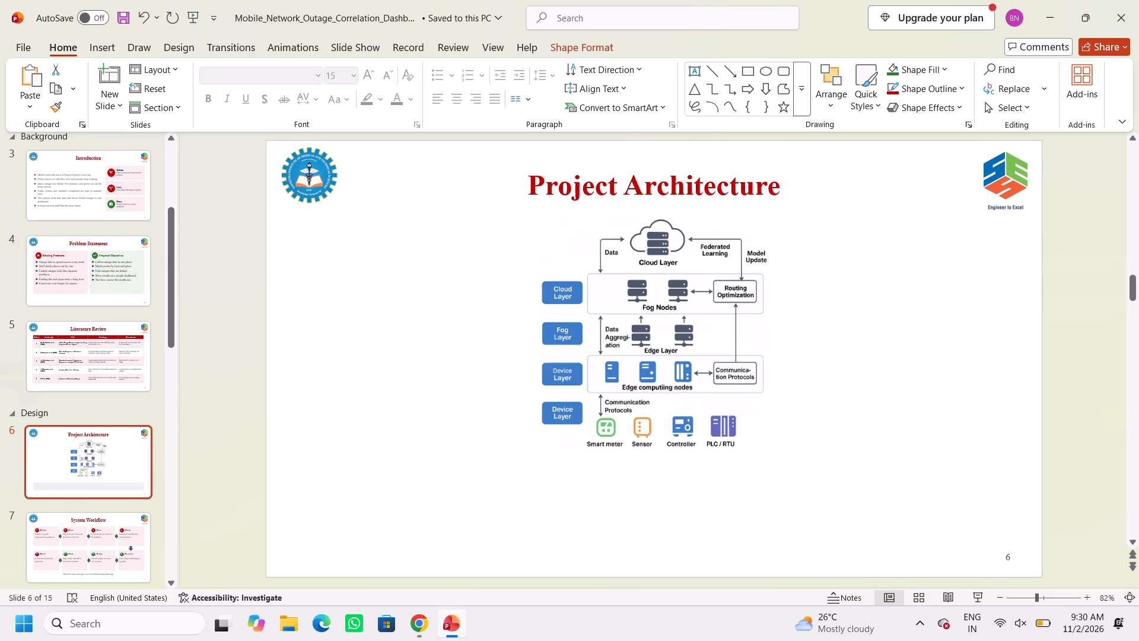
pyautogui.click(648, 522)
# Enlarge the architecture diagram to fill the height below the title and centre it on the slide.
pyautogui.click(657, 273)
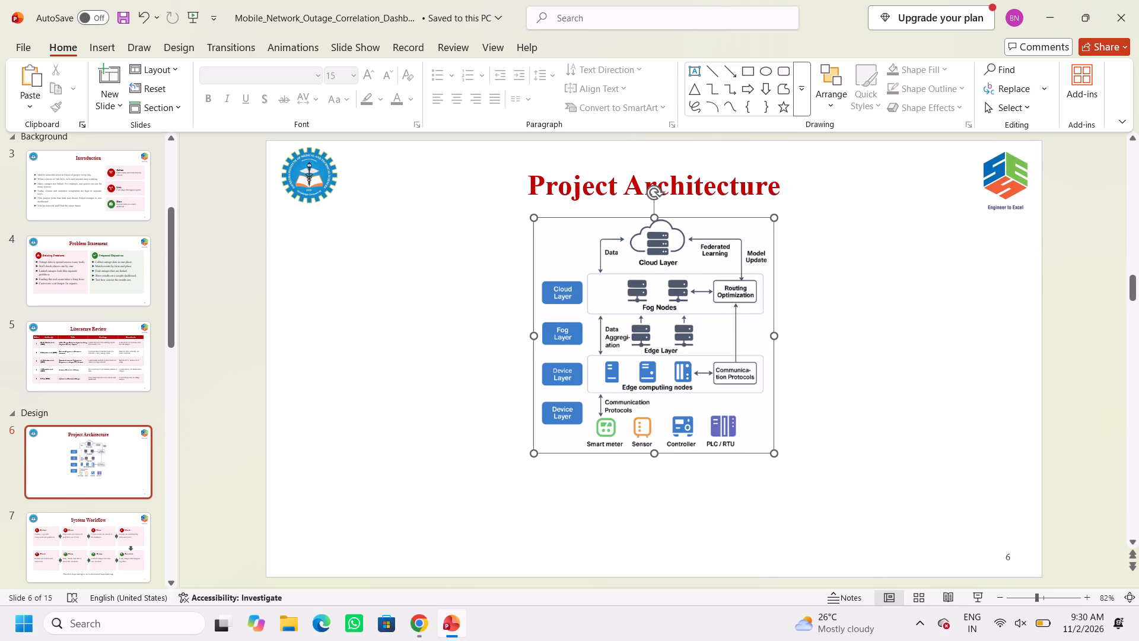
pyautogui.moveTo(775, 451); pyautogui.dragTo(812, 466)
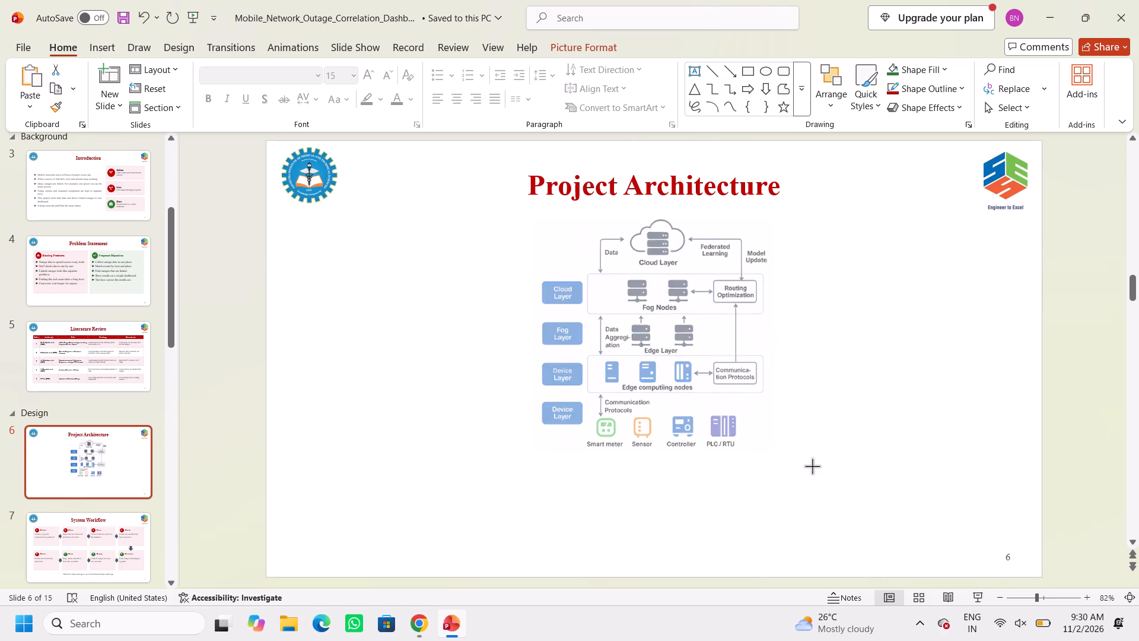
pyautogui.moveTo(812, 466); pyautogui.dragTo(896, 514)
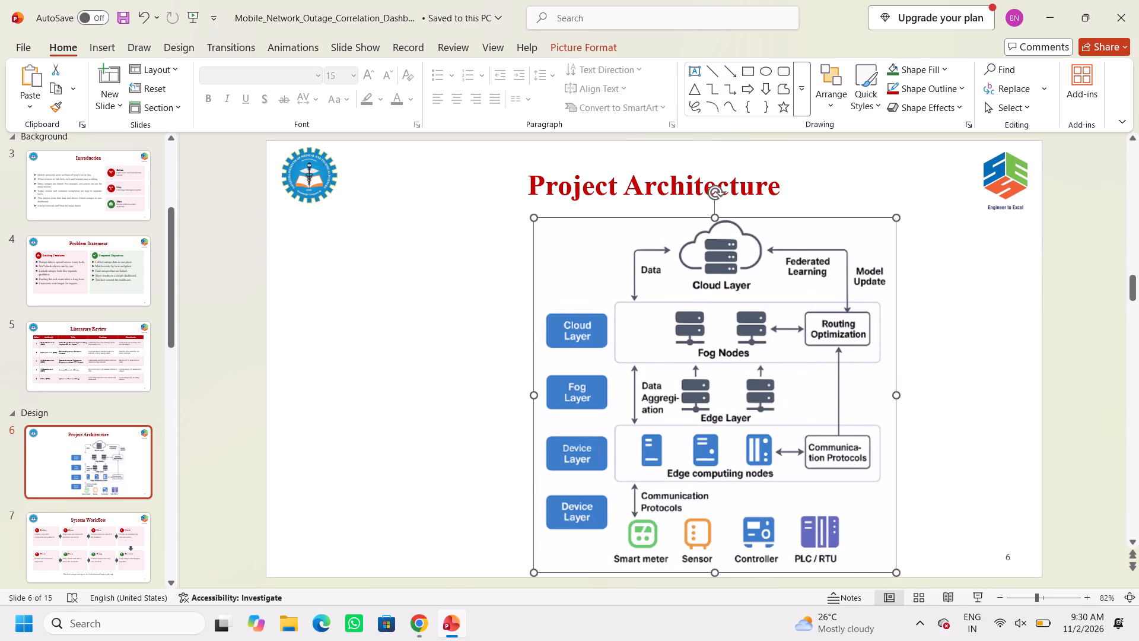
pyautogui.moveTo(763, 440); pyautogui.dragTo(679, 427)
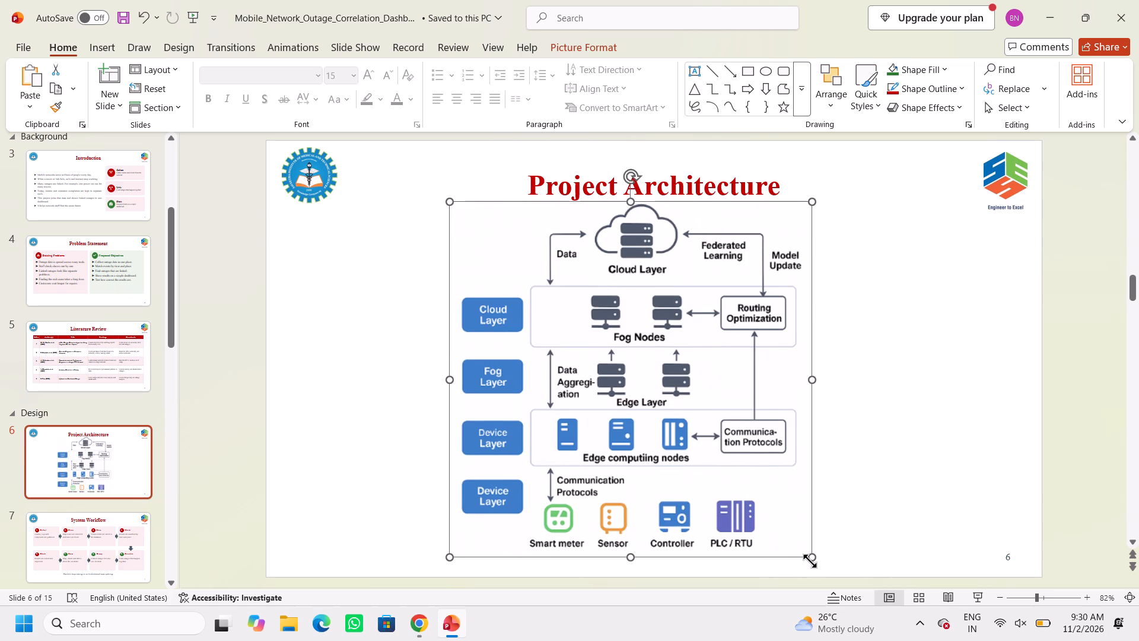
pyautogui.moveTo(813, 558); pyautogui.dragTo(824, 563)
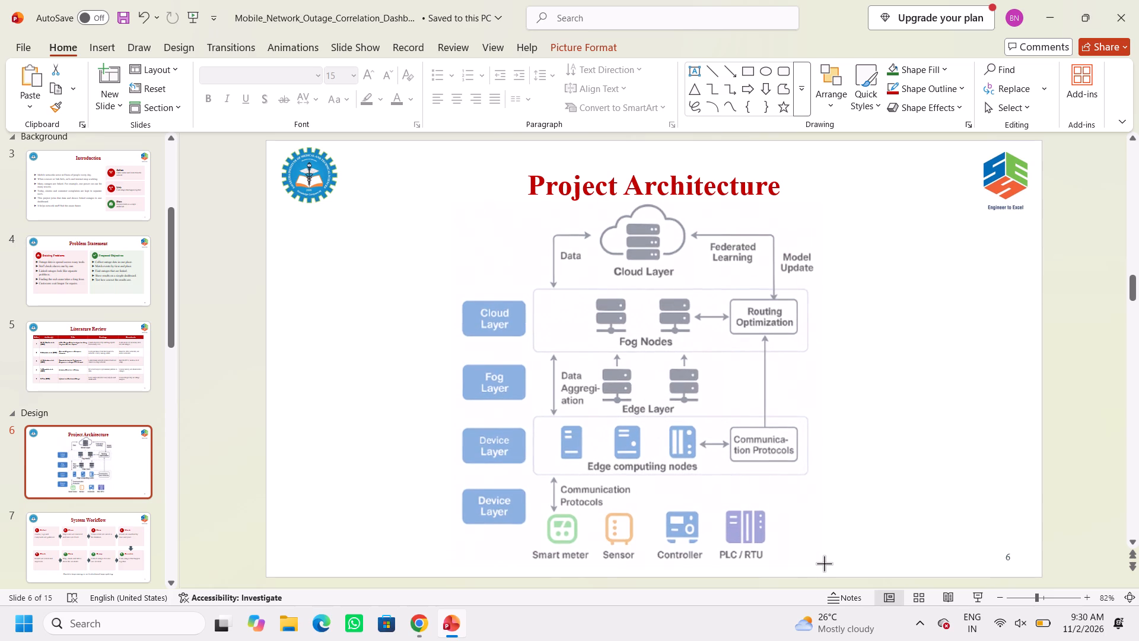
pyautogui.moveTo(824, 563); pyautogui.dragTo(829, 570)
pyautogui.click(932, 477)
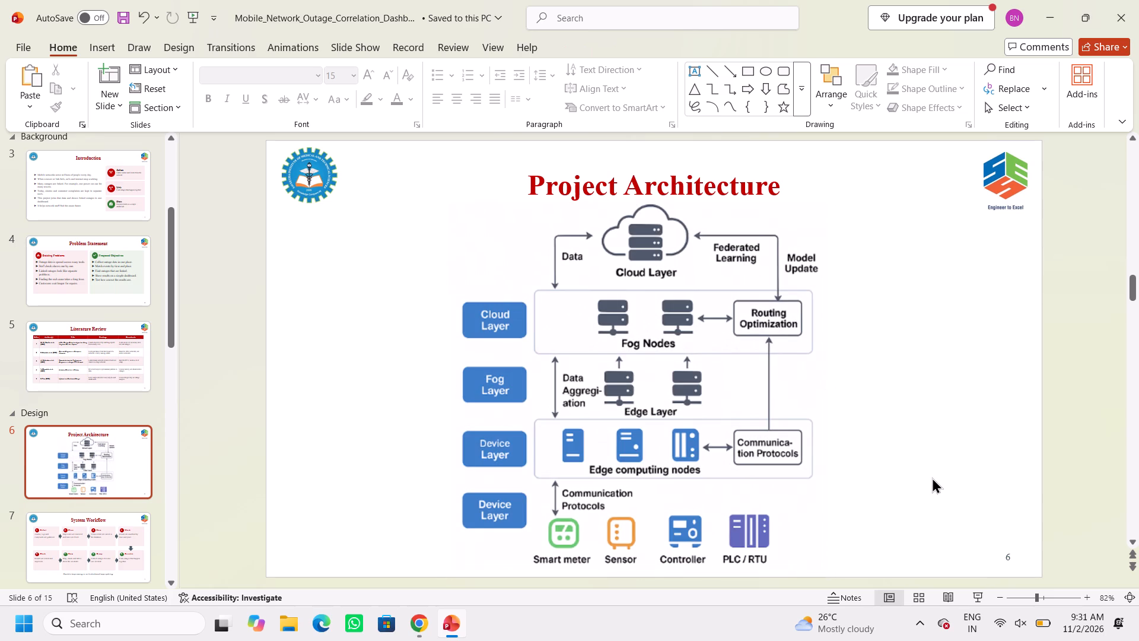
# View the System Workflow slide, then switch to Chrome and search Google Images for "mobile network outage correlation dashboard system work flow".
pyautogui.click(81, 553)
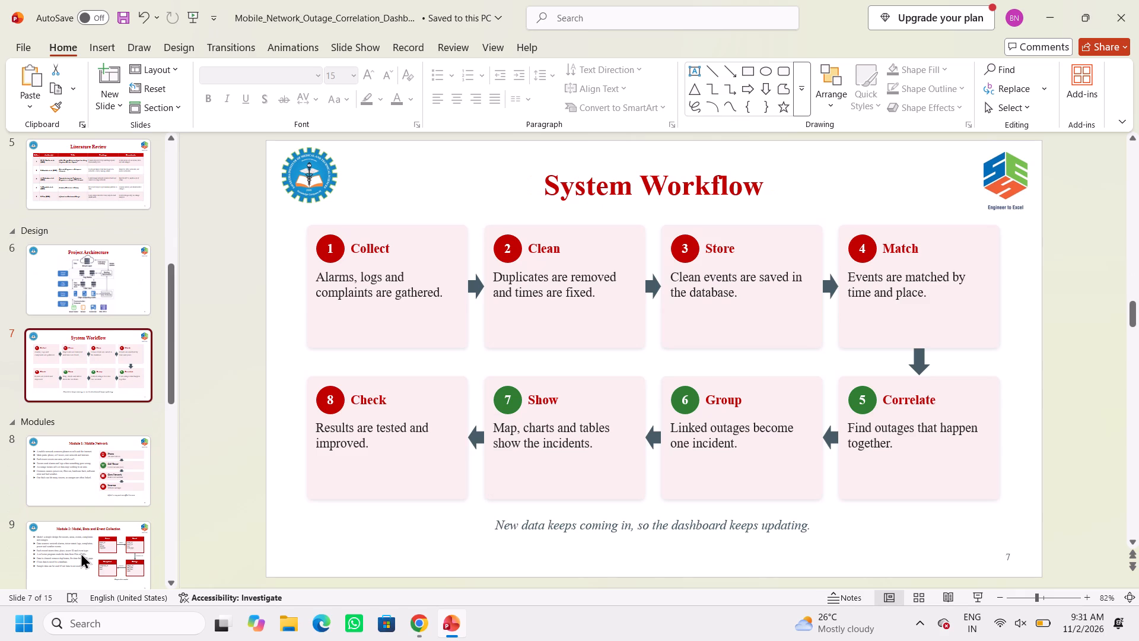
pyautogui.click(424, 629)
pyautogui.click(478, 116)
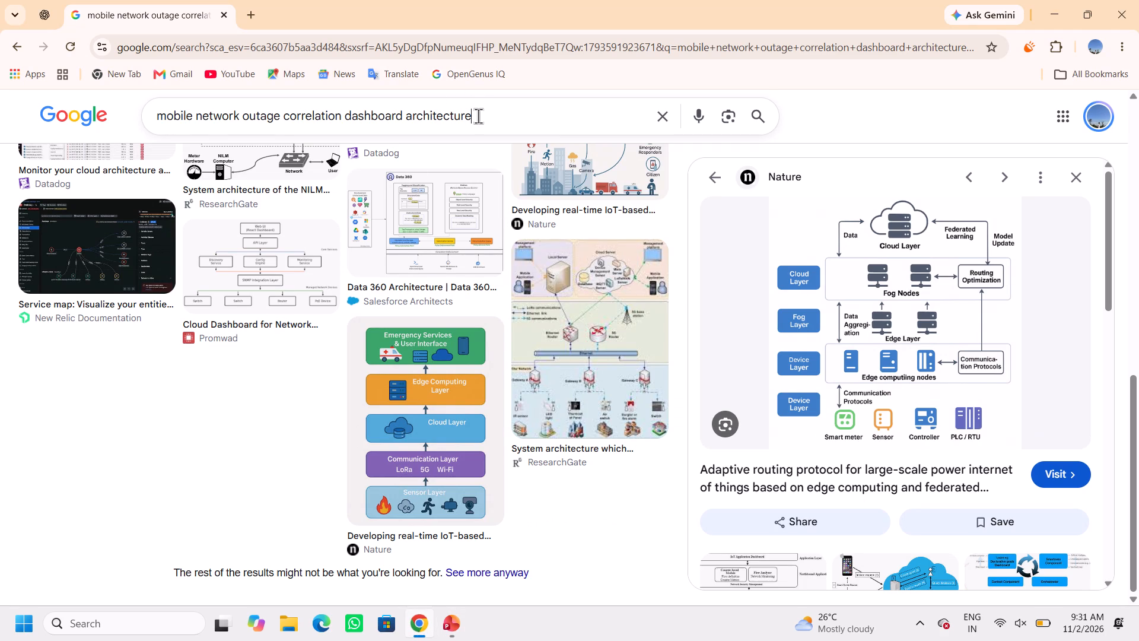
pyautogui.press('BackSpace')
pyautogui.press('BackSpace')
pyautogui.press('BackSpace')
pyautogui.press('BackSpace')
pyautogui.press('BackSpace')
pyautogui.press('BackSpace')
pyautogui.press('BackSpace')
pyautogui.press('BackSpace')
pyautogui.press('BackSpace')
pyautogui.press('BackSpace')
pyautogui.press('BackSpace')
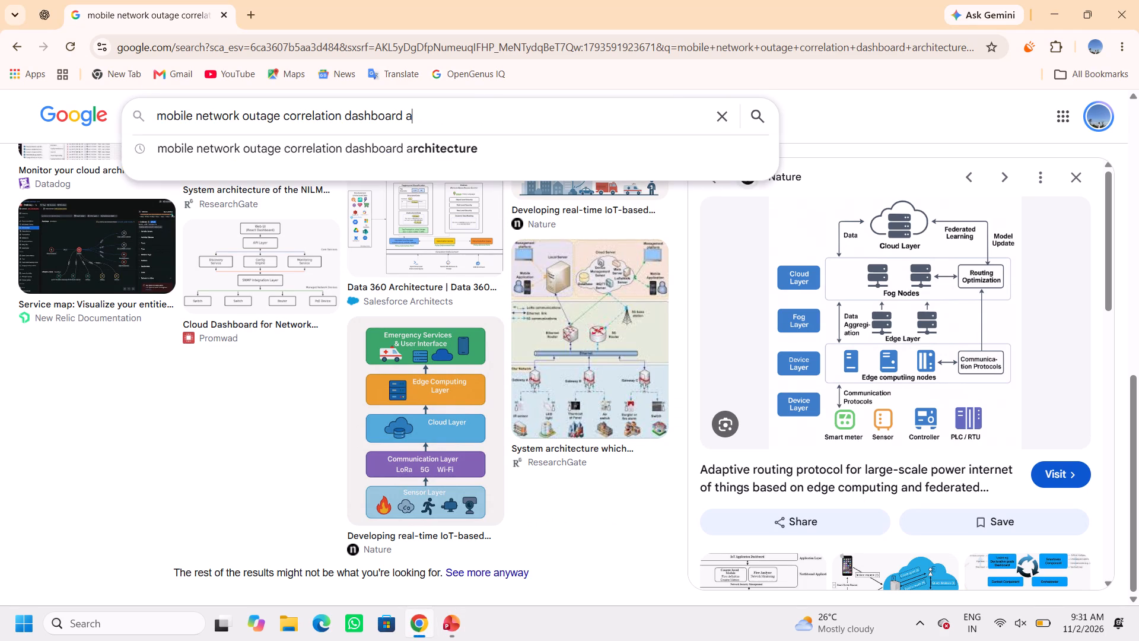
pyautogui.press('BackSpace')
pyautogui.write('system work flow')
pyautogui.press('Return')
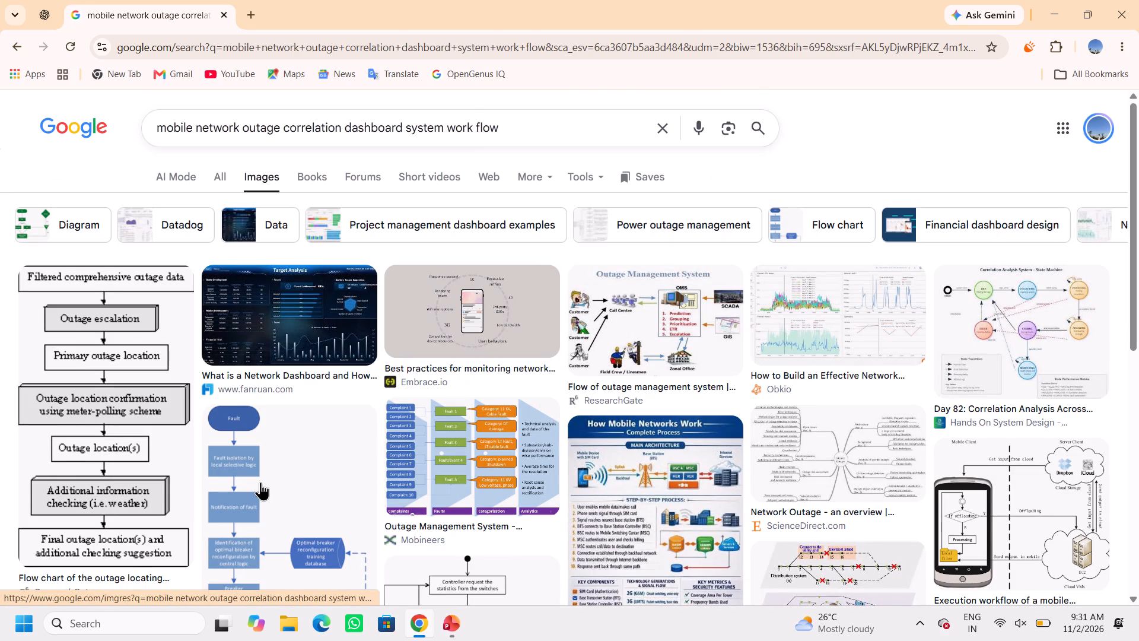
# Preview ResearchGate's outage management system flow diagram and browse its related images and the other results for a suitable workflow.
pyautogui.click(647, 323)
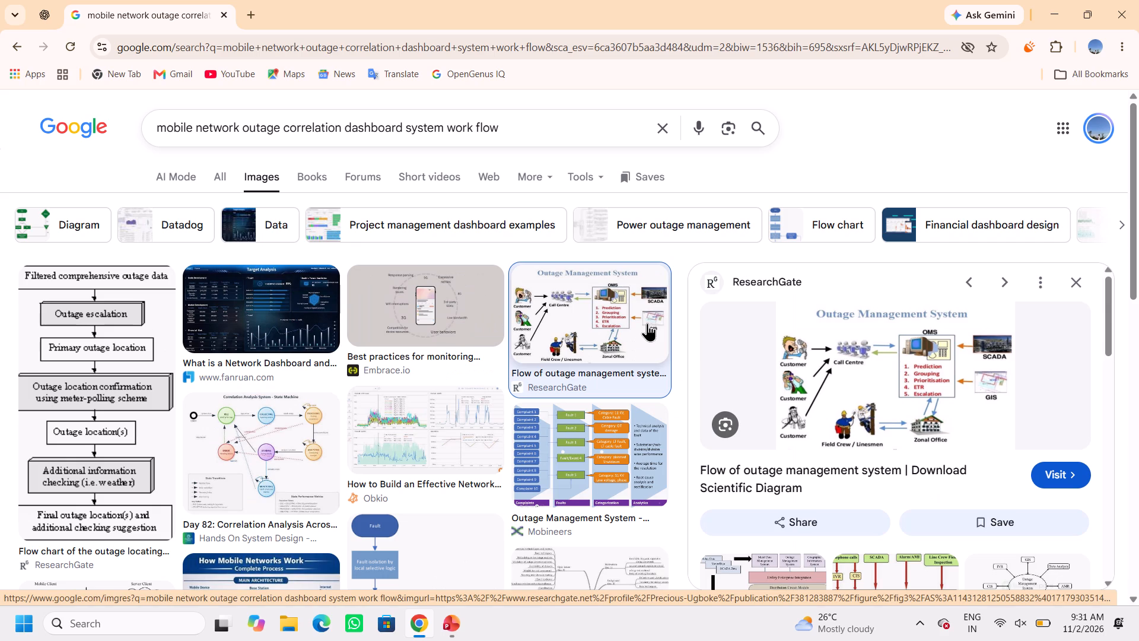
pyautogui.scroll(-1, 842, 413)
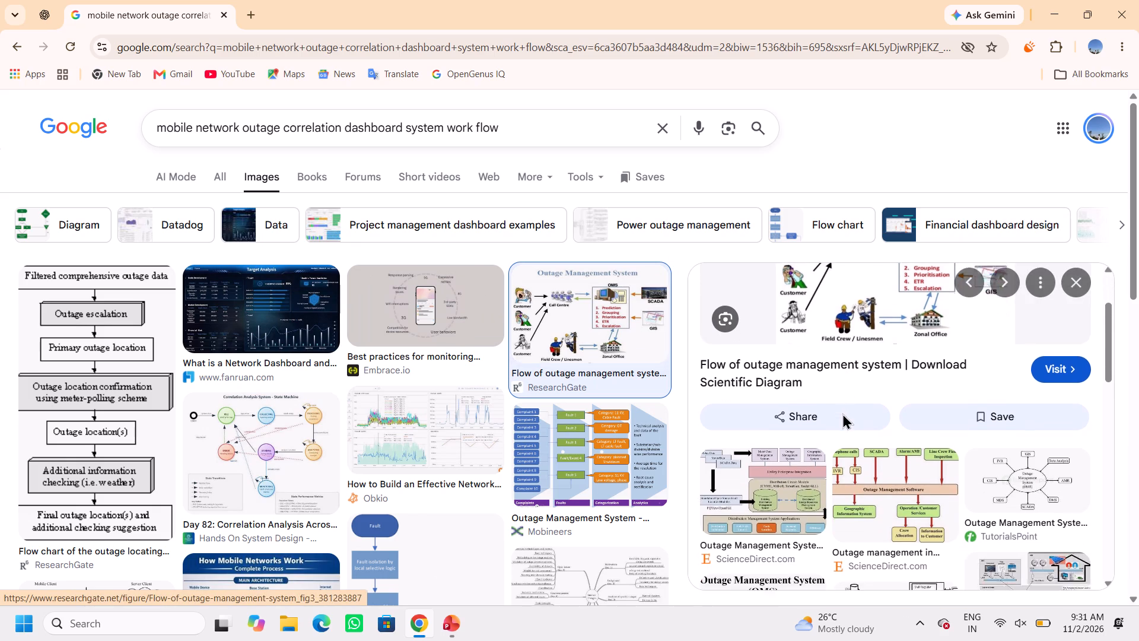
pyautogui.scroll(-4, 842, 413)
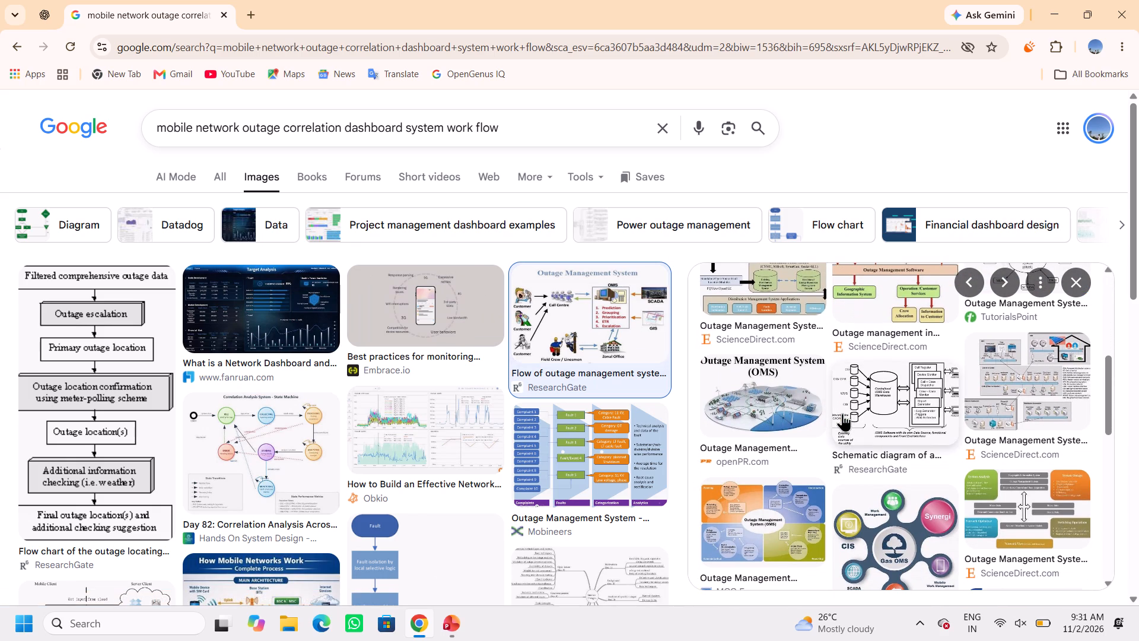
pyautogui.scroll(-3, 380, 493)
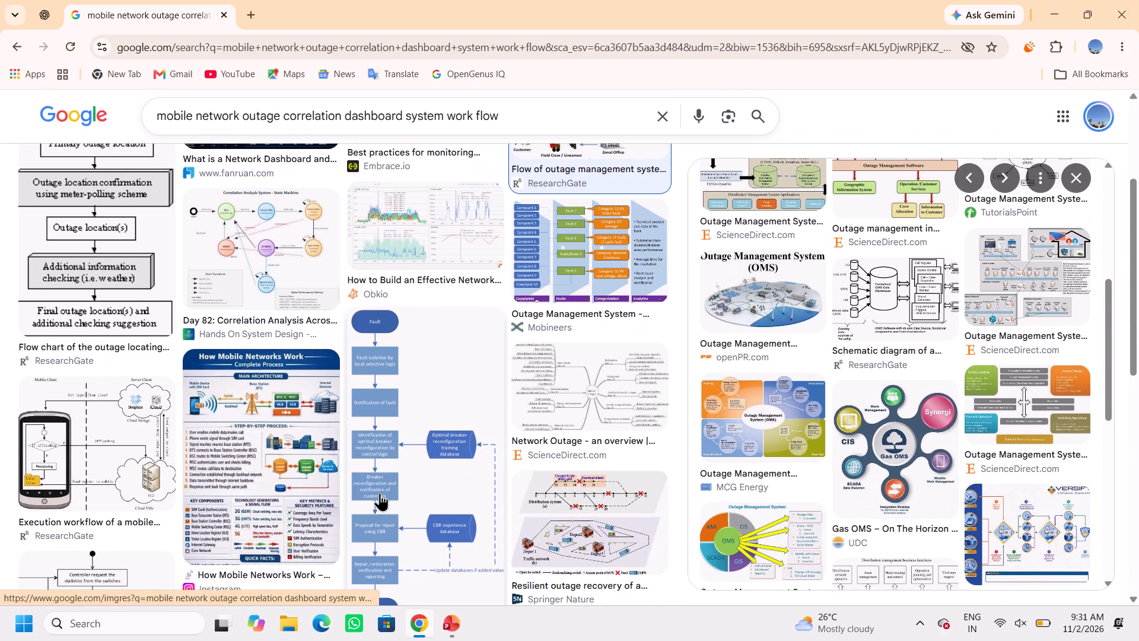
# Switch back to PowerPoint and save the presentation.
pyautogui.click(449, 627)
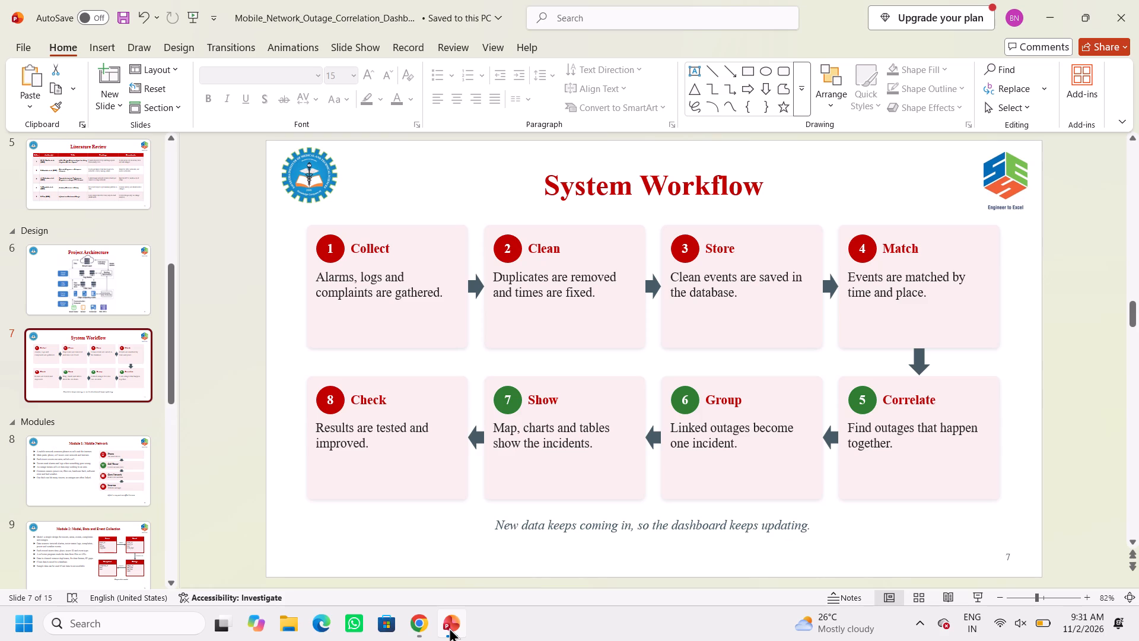
pyautogui.hotkey('ctrl', 's')
pyautogui.hotkey('ctrl', 's')
pyautogui.hotkey('ctrl', 's')
# Justify all the bullet text on the Module 2: Model, Data and Event Collection slide.
pyautogui.click(113, 467)
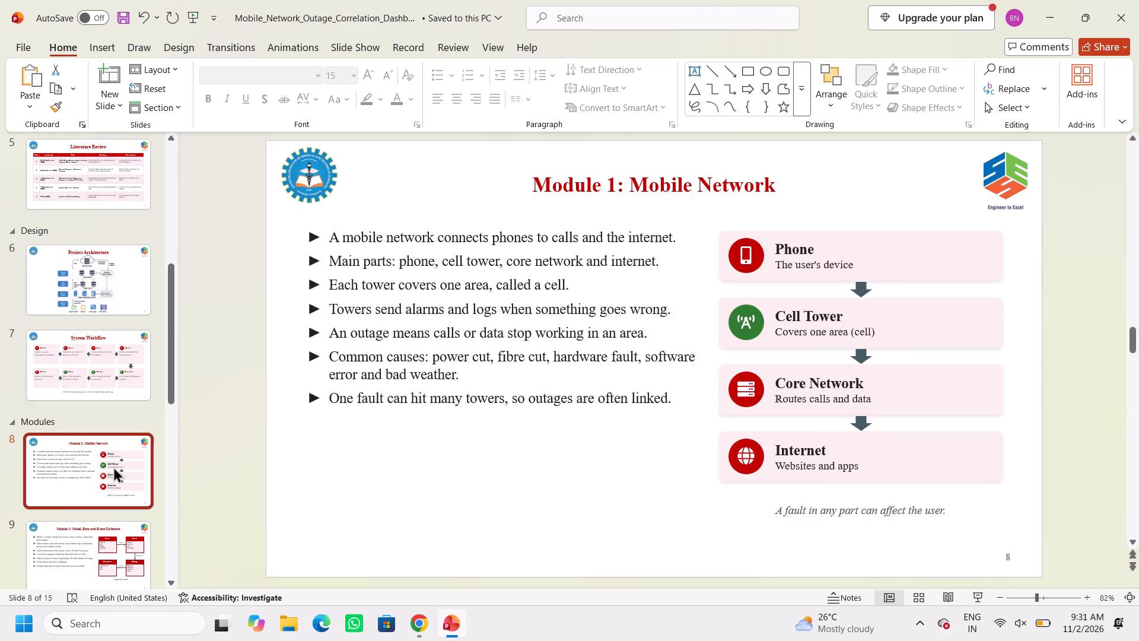
pyautogui.click(97, 535)
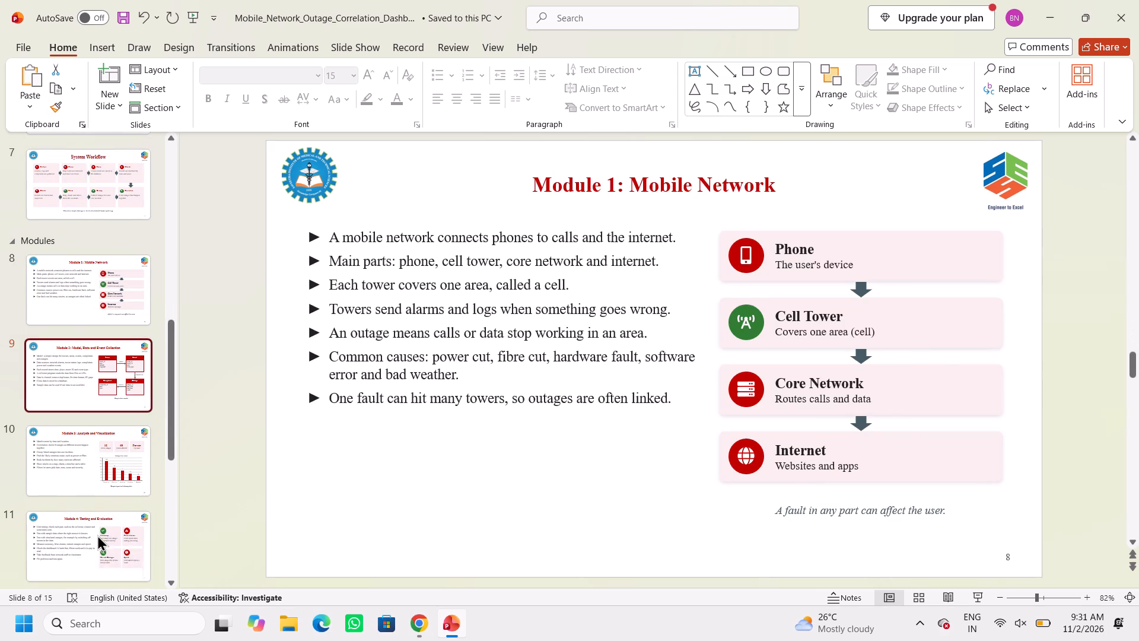
pyautogui.click(463, 348)
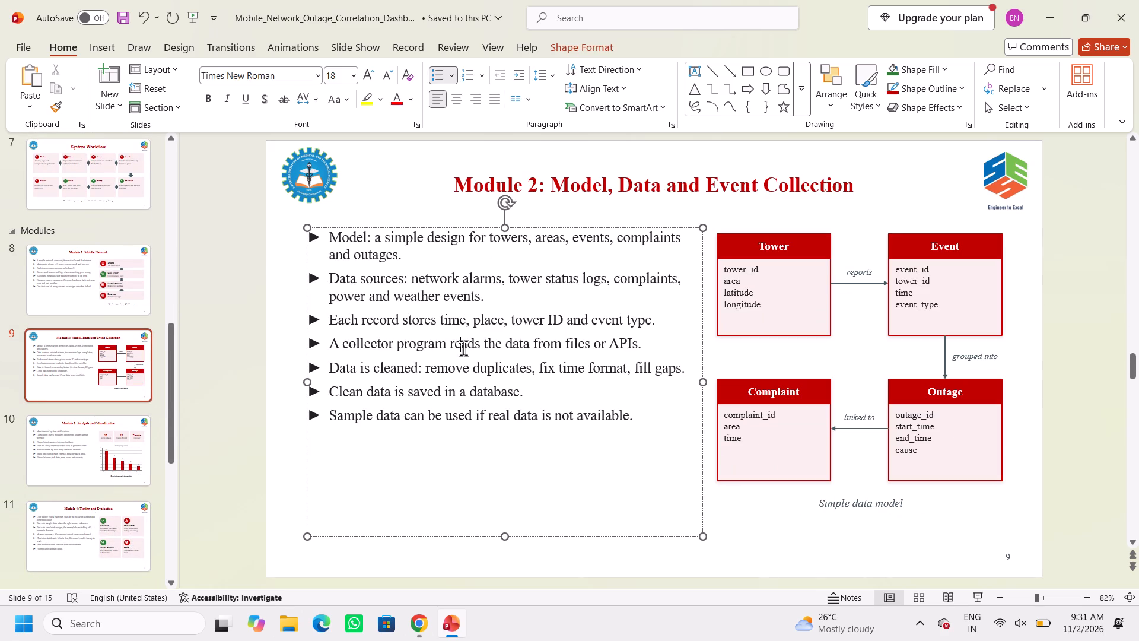
pyautogui.hotkey('ctrl', 'a')
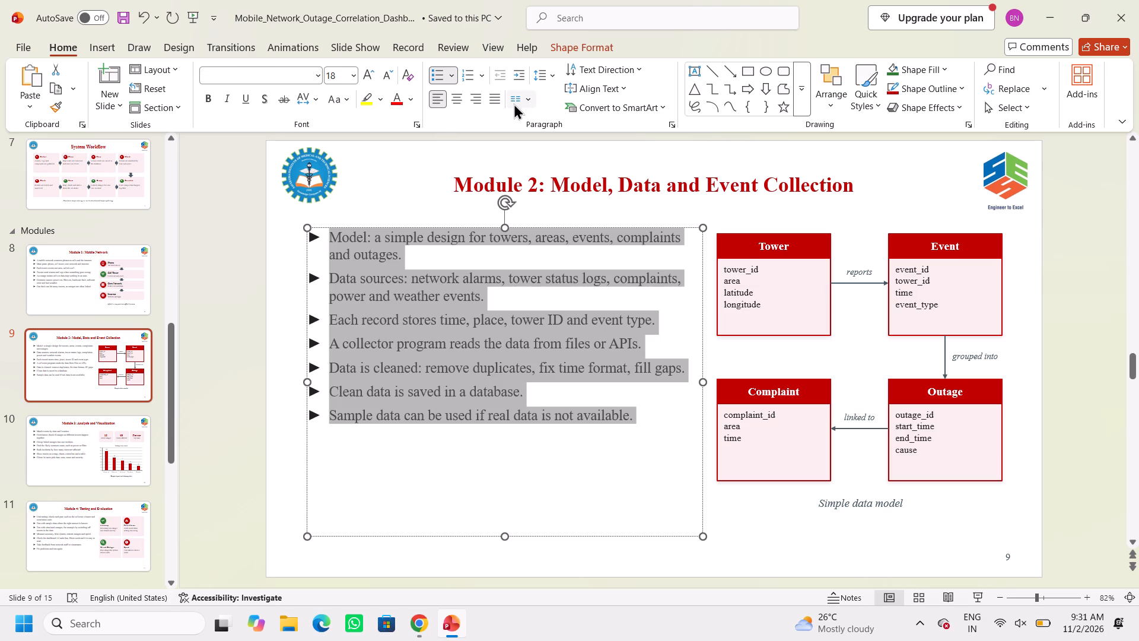
pyautogui.click(496, 96)
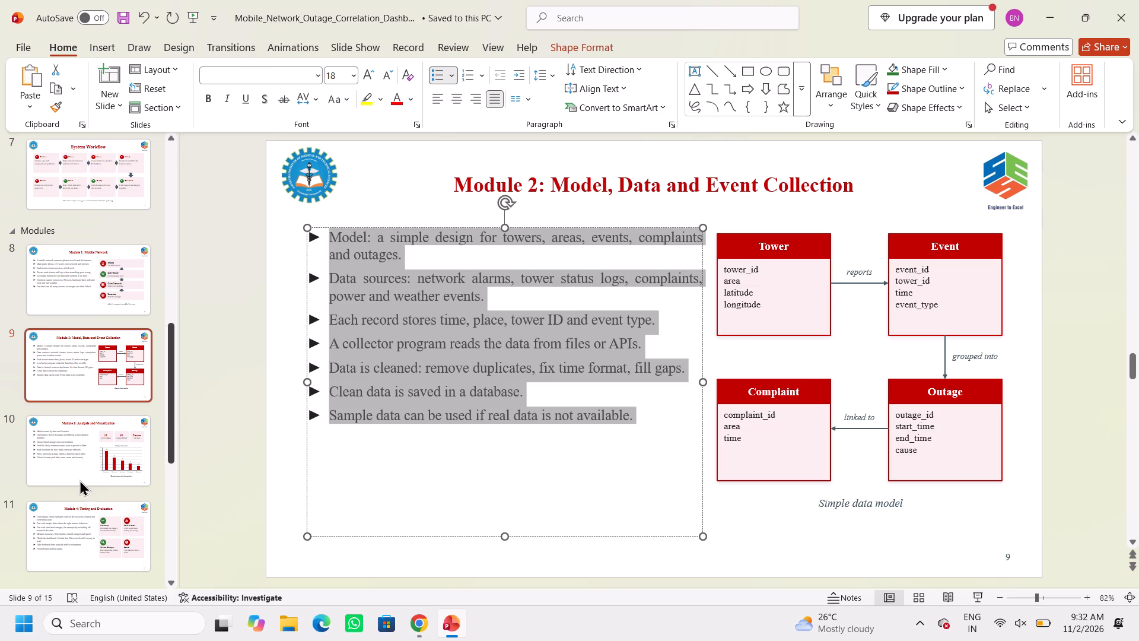
# On the Module 3: Analysis and Visualization slide, justify all the bullet text and move its text box further down.
pyautogui.click(80, 479)
pyautogui.click(450, 392)
pyautogui.hotkey('ctrl', 'a')
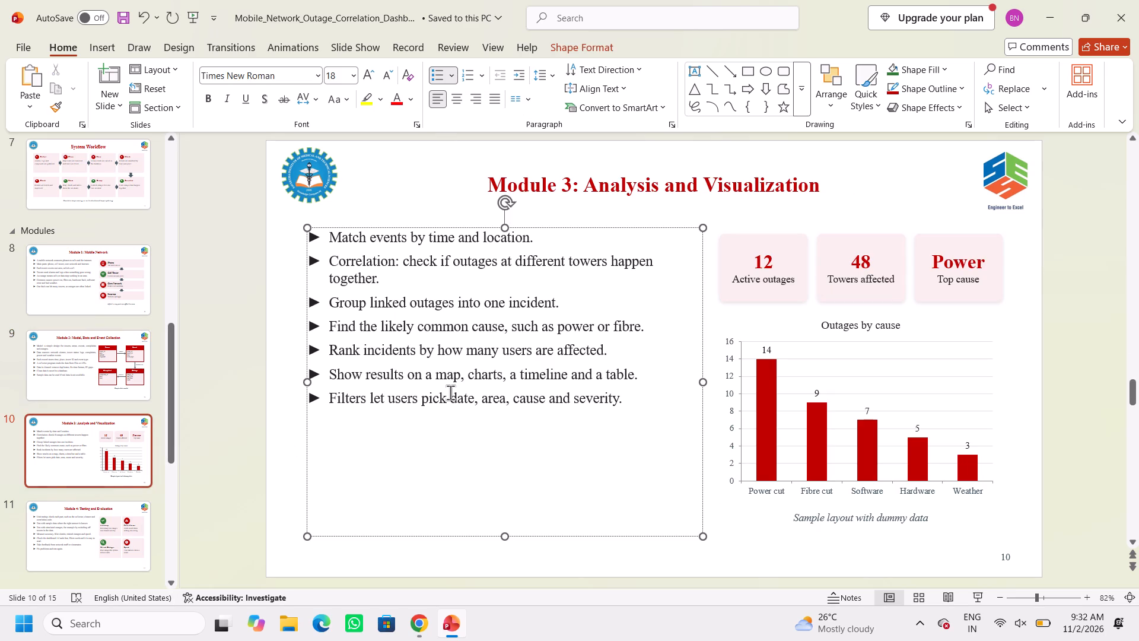
pyautogui.click(491, 93)
pyautogui.moveTo(579, 227); pyautogui.dragTo(562, 275)
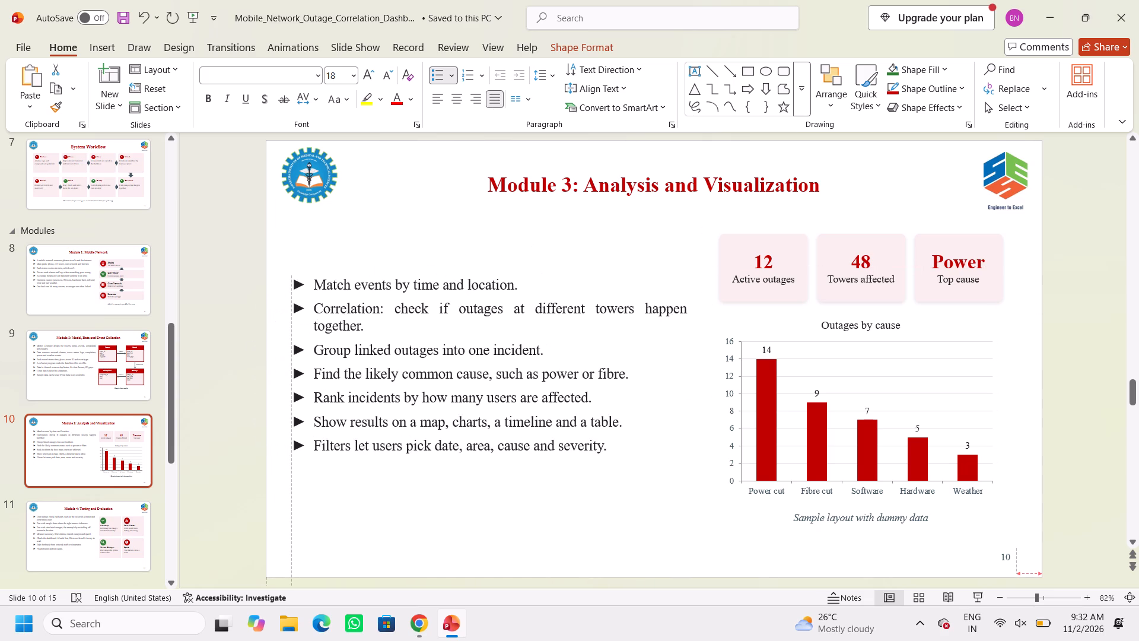
pyautogui.moveTo(562, 275); pyautogui.dragTo(568, 275)
# Move the bullet text box slightly down on the Module 2: Model, Data and Event Collection slide.
pyautogui.click(90, 360)
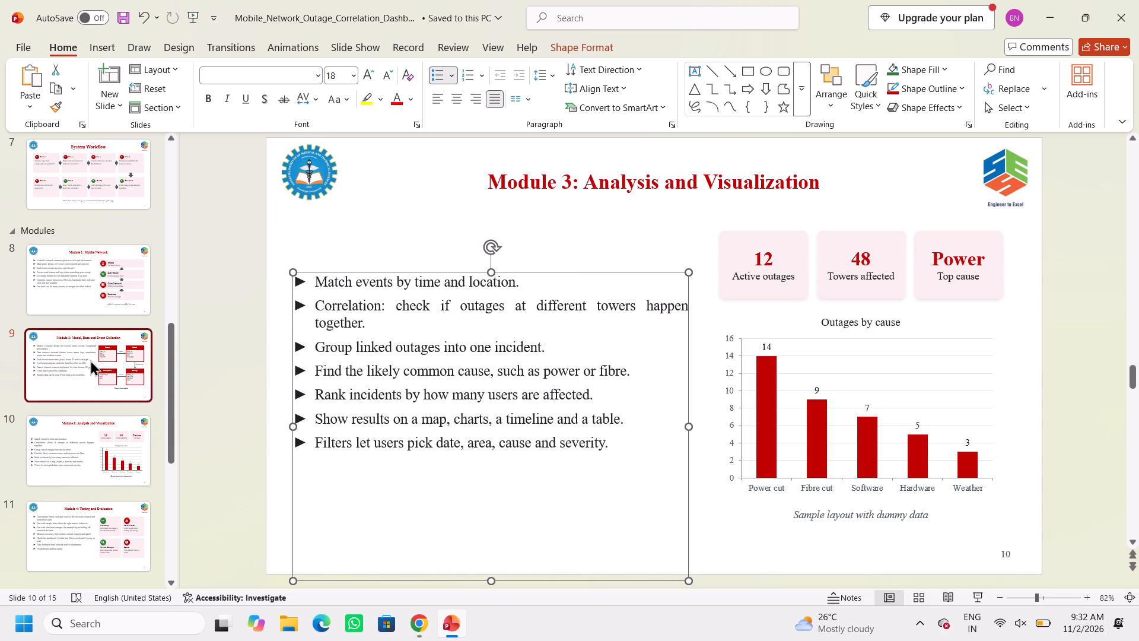
pyautogui.click(451, 307)
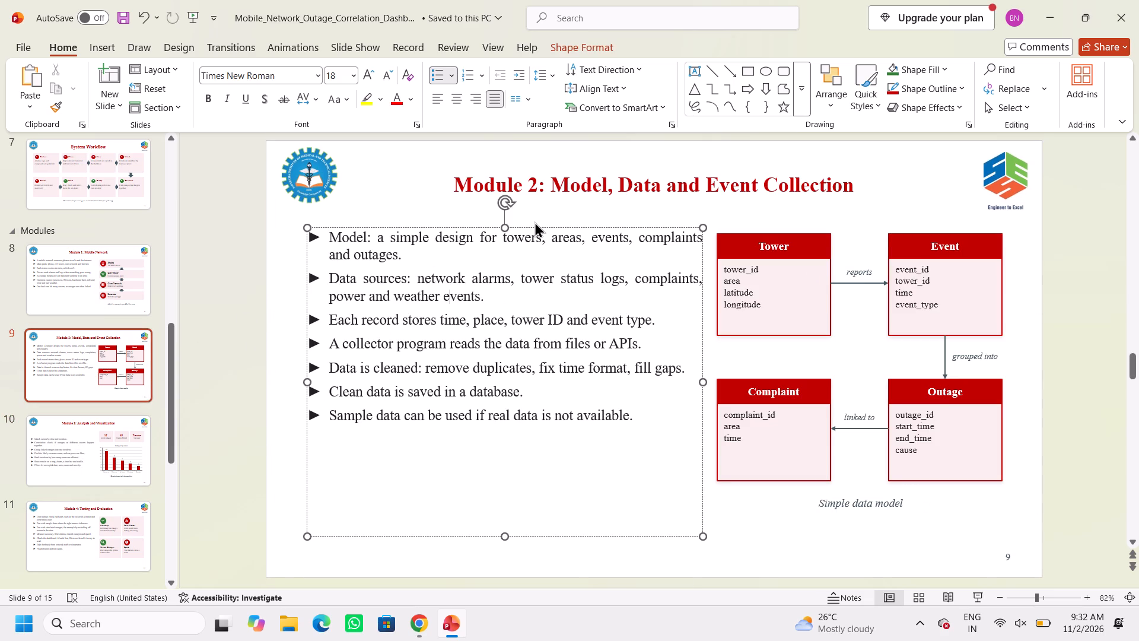
pyautogui.moveTo(535, 229); pyautogui.dragTo(526, 261)
# On the Module 4: Testing and Evaluation slide, move the bullet text box down and justify all its text.
pyautogui.click(92, 460)
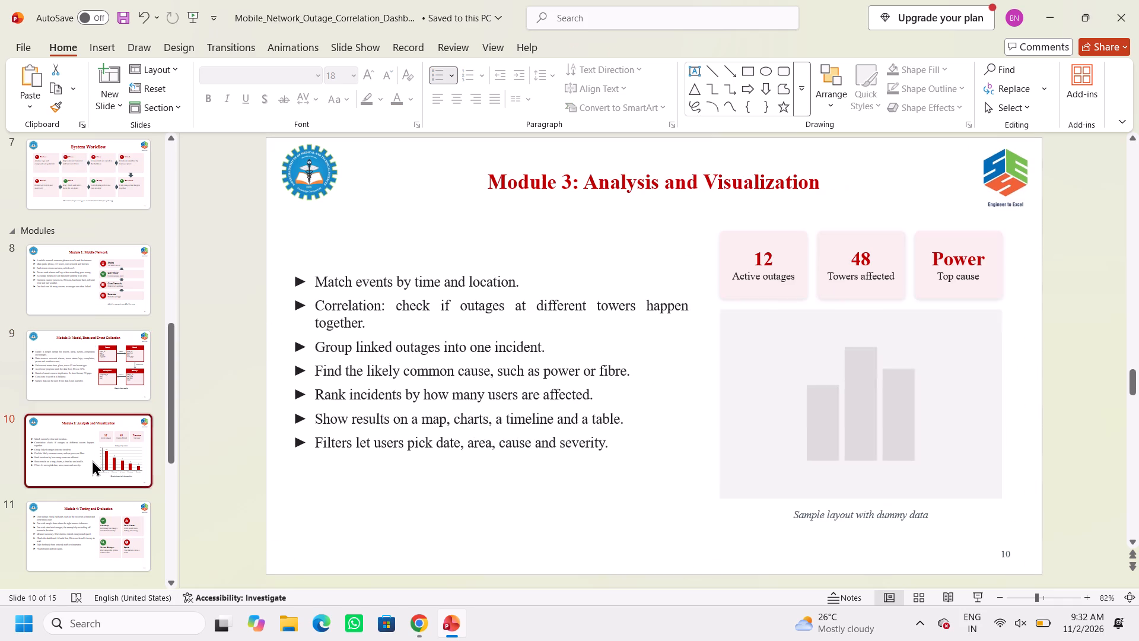
pyautogui.click(82, 542)
pyautogui.click(492, 261)
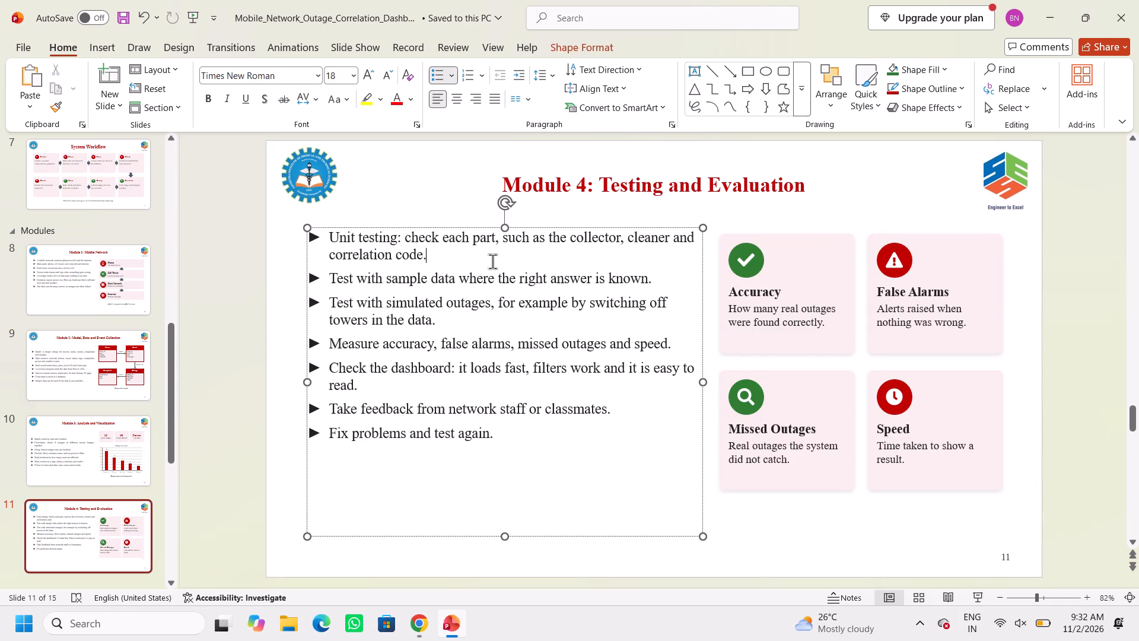
pyautogui.moveTo(542, 224); pyautogui.dragTo(541, 249)
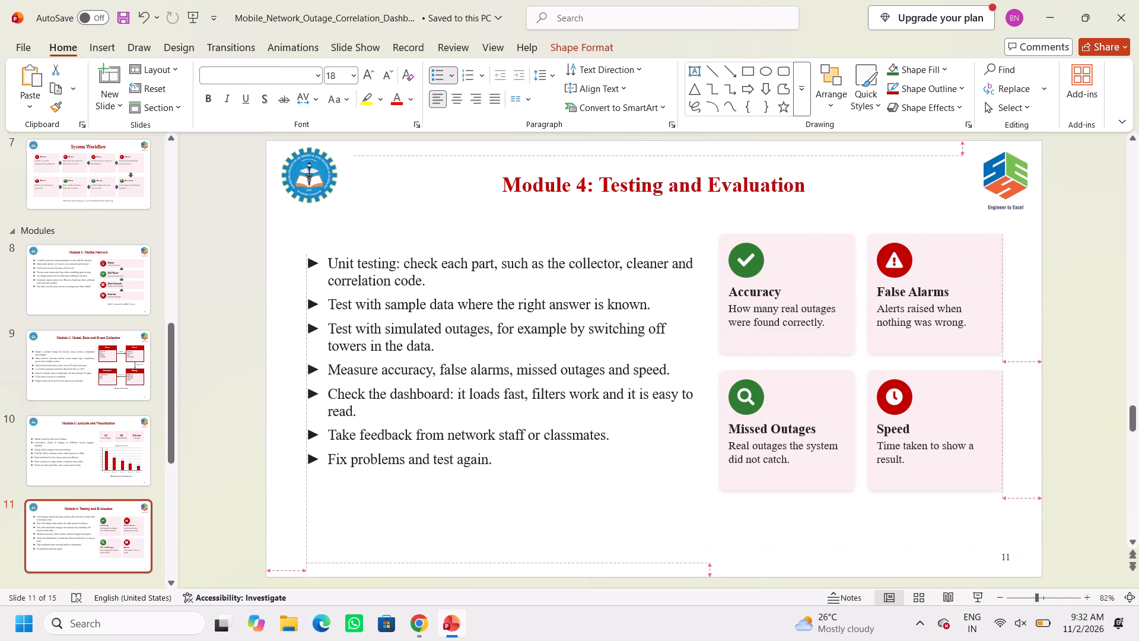
pyautogui.moveTo(541, 249); pyautogui.dragTo(542, 269)
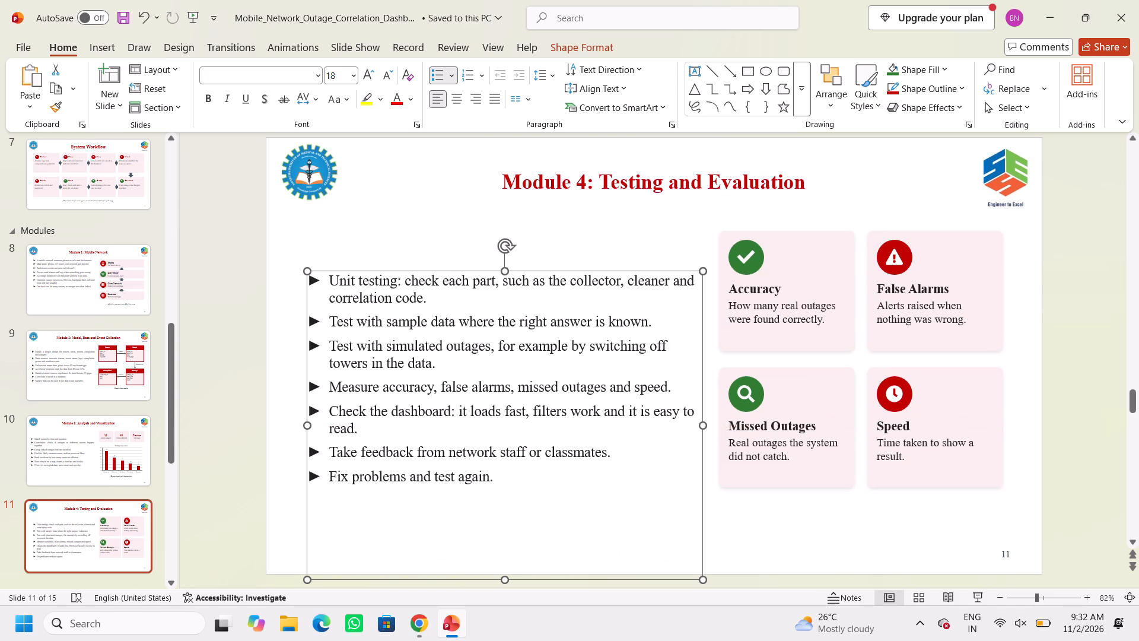
pyautogui.click(368, 339)
pyautogui.hotkey('ctrl', 'a')
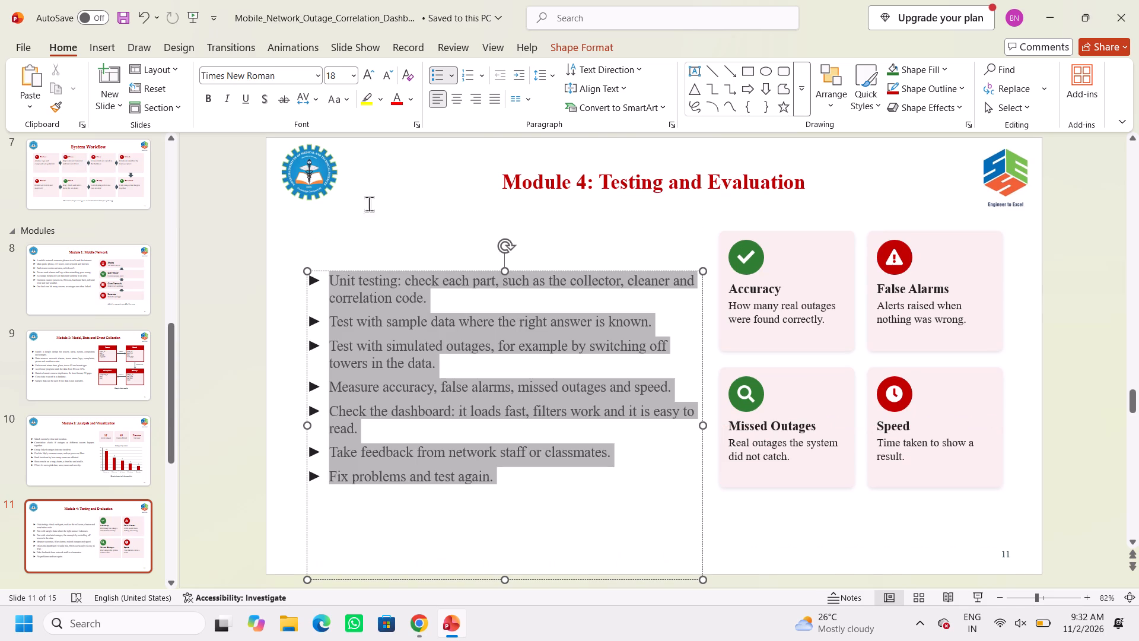
pyautogui.click(494, 106)
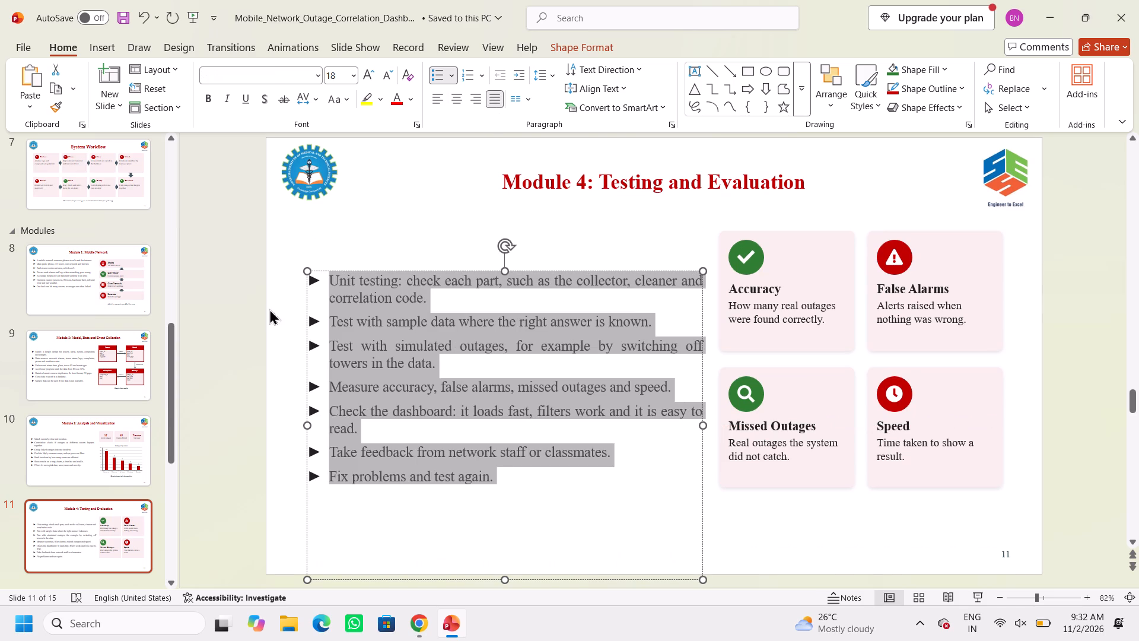
pyautogui.click(228, 346)
# On the Conclusion slide, shorten the bullet text box to fit its text and place it lower, beside the red circle.
pyautogui.scroll(-1, 100, 505)
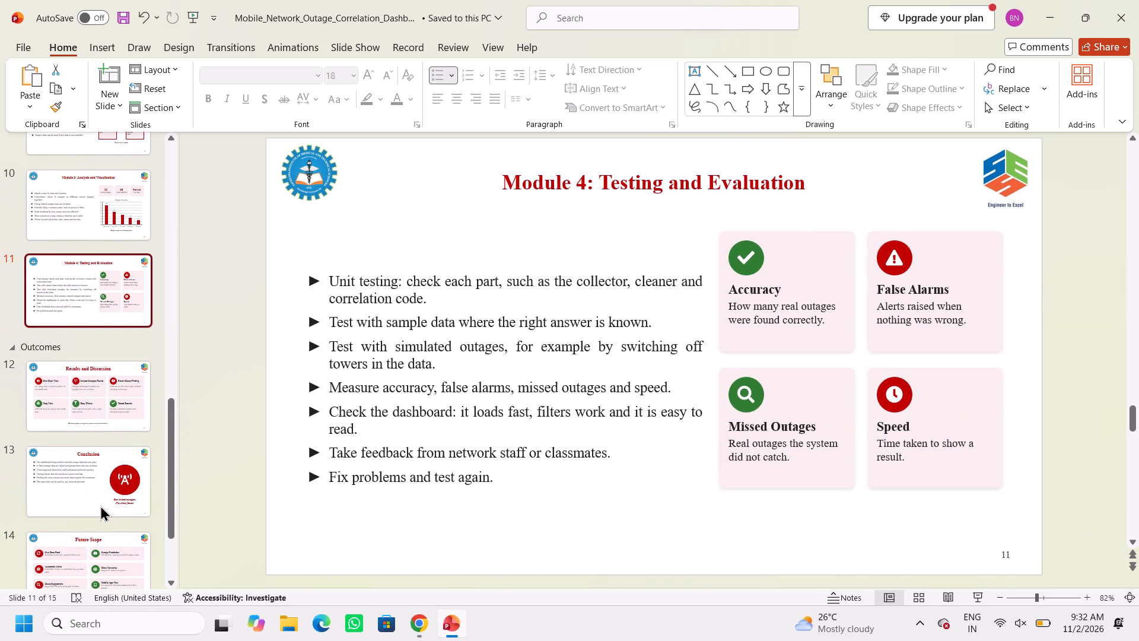
pyautogui.click(82, 483)
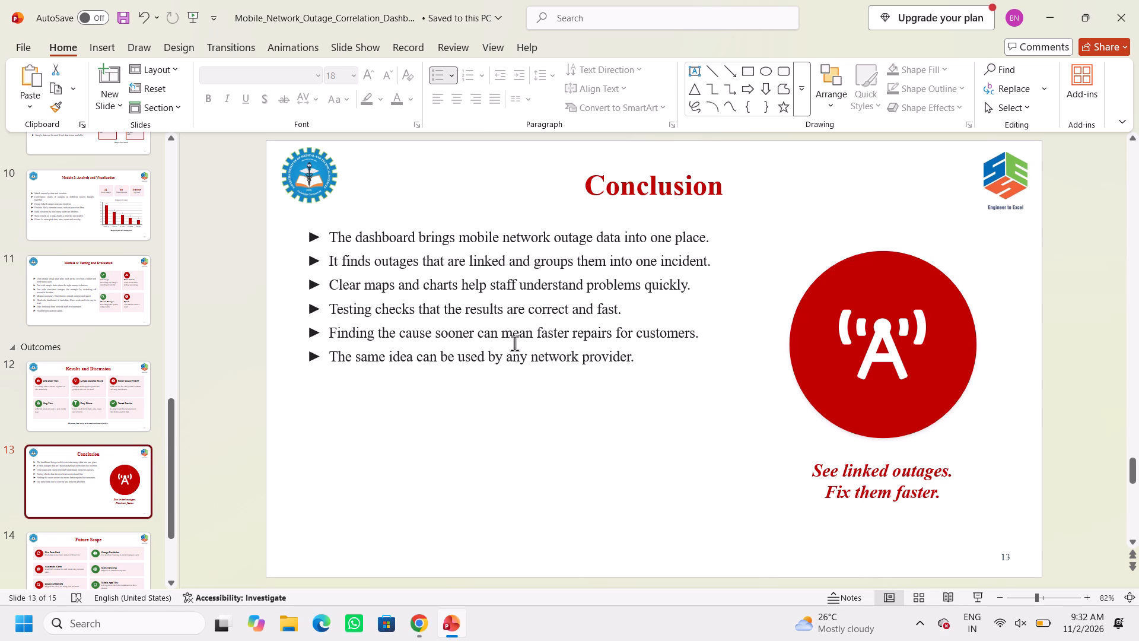
pyautogui.click(514, 343)
pyautogui.moveTo(571, 226); pyautogui.dragTo(584, 291)
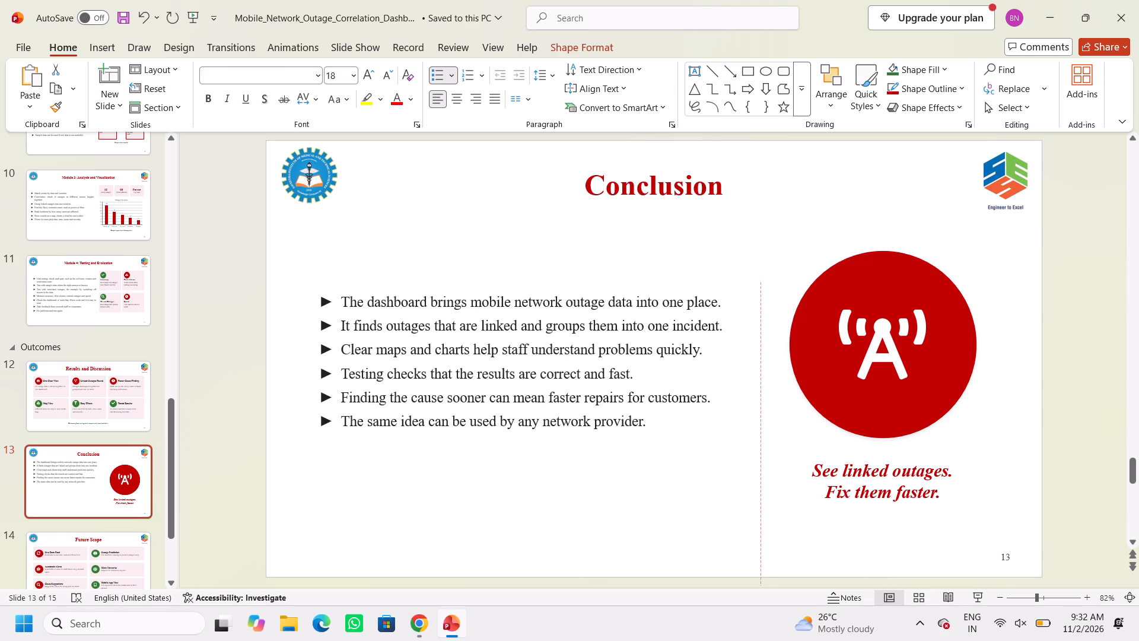
pyautogui.moveTo(584, 291); pyautogui.dragTo(584, 297)
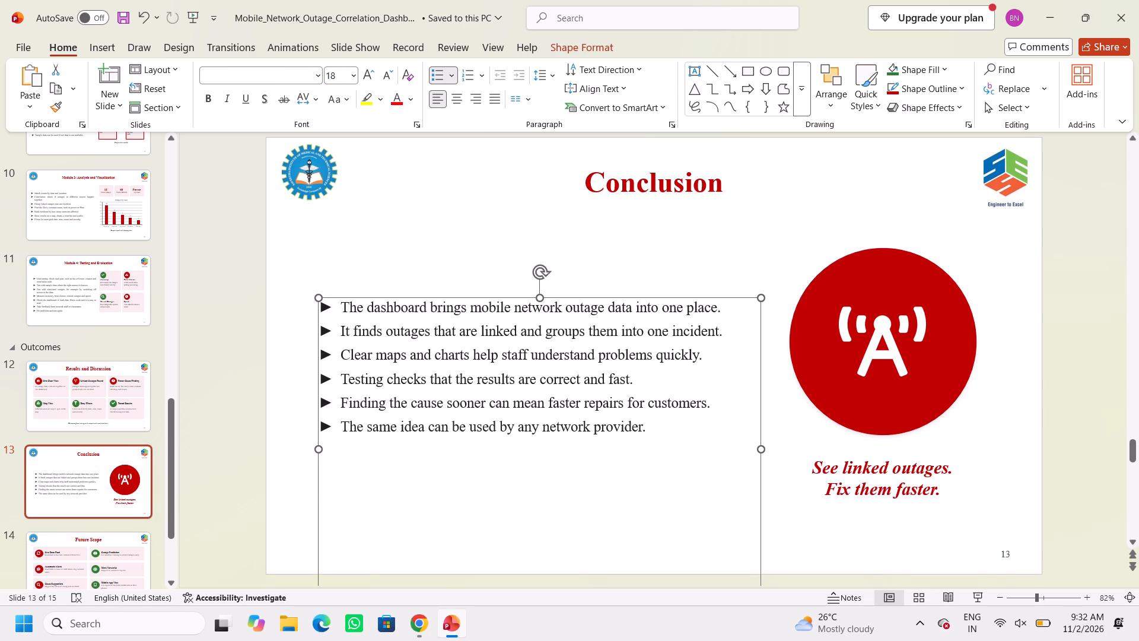
pyautogui.moveTo(661, 484); pyautogui.dragTo(667, 412)
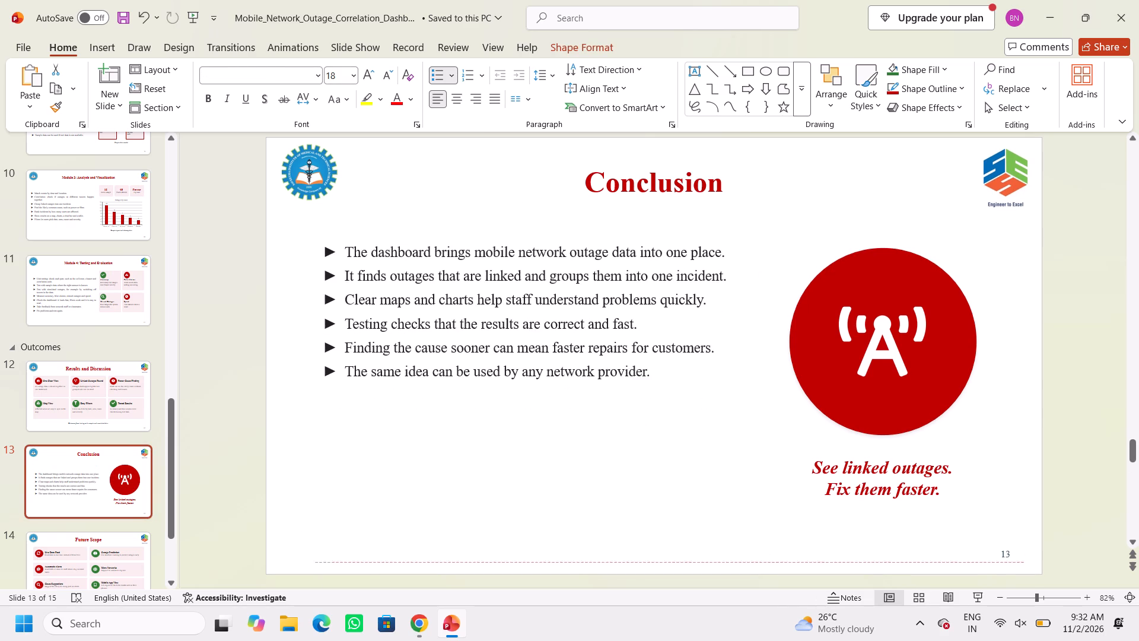
pyautogui.moveTo(667, 412); pyautogui.dragTo(667, 398)
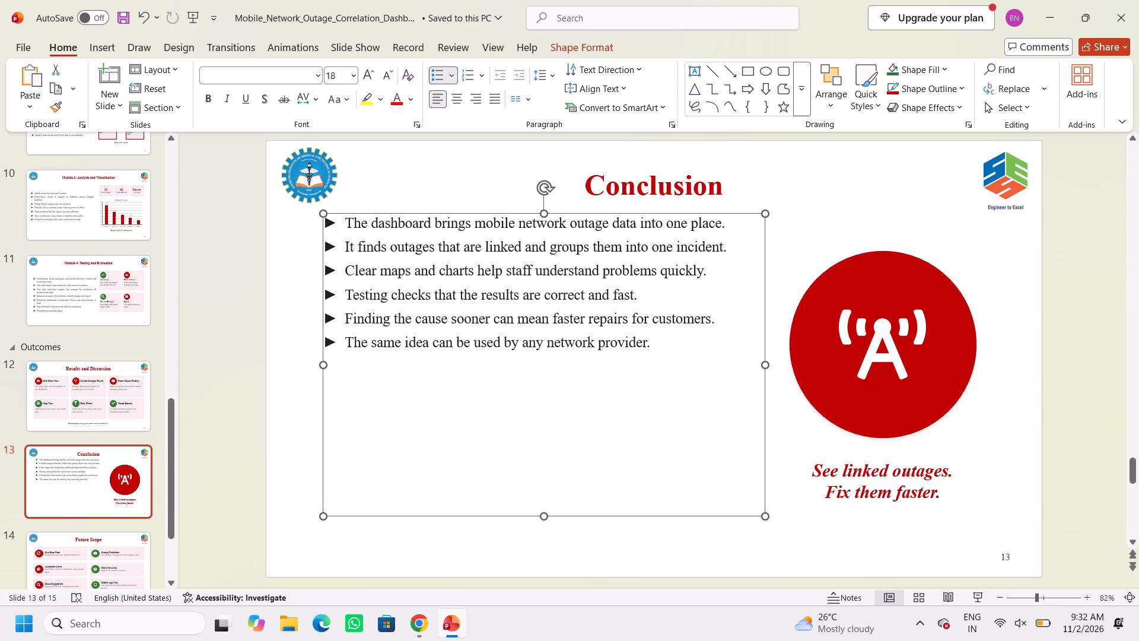
pyautogui.moveTo(545, 517); pyautogui.dragTo(551, 375)
pyautogui.moveTo(581, 214); pyautogui.dragTo(576, 280)
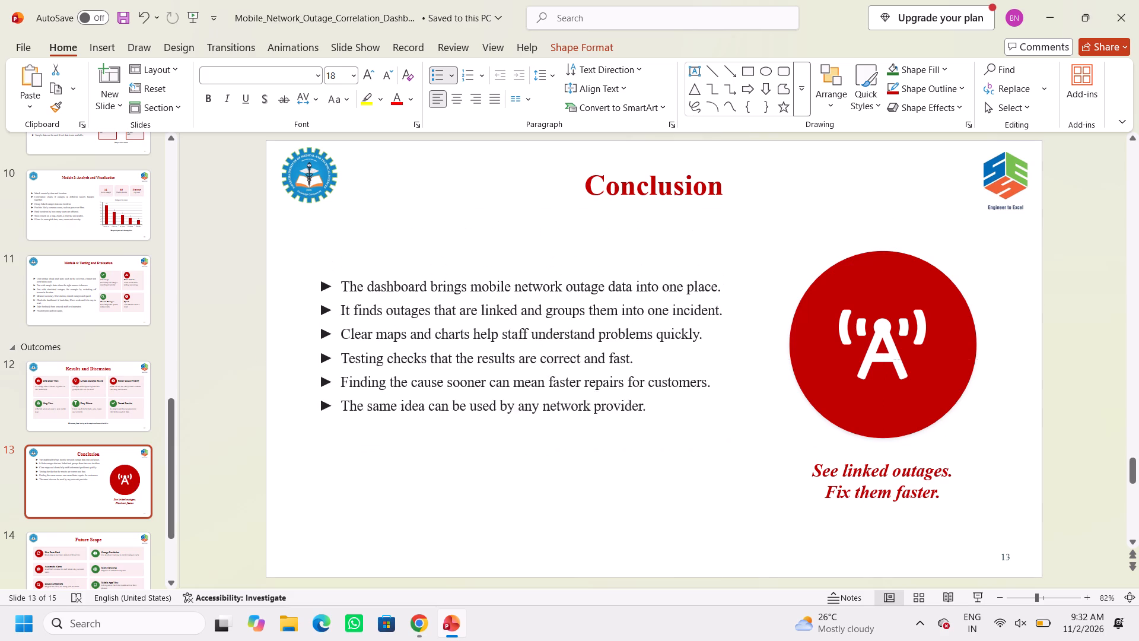
pyautogui.press('1')
pyautogui.moveTo(576, 280); pyautogui.dragTo(594, 290)
pyautogui.press('1')
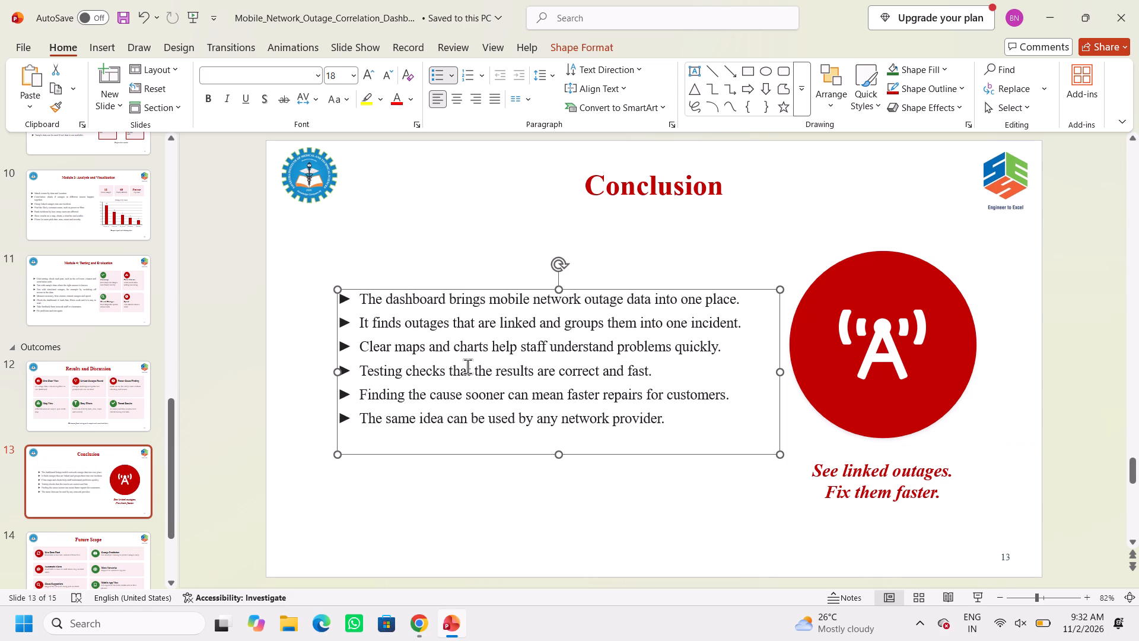
# Justify all the bullet text on the Conclusion slide.
pyautogui.click(467, 366)
pyautogui.hotkey('ctrl', 'a')
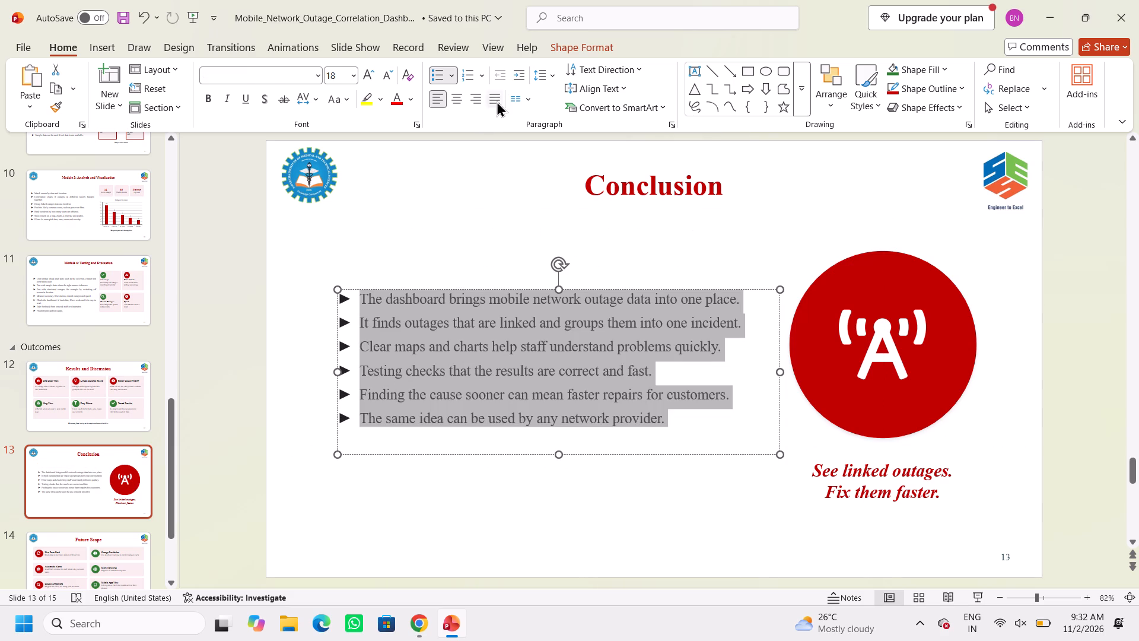
pyautogui.click(489, 99)
# View the Future Scope and References slides, and save the presentation.
pyautogui.click(93, 561)
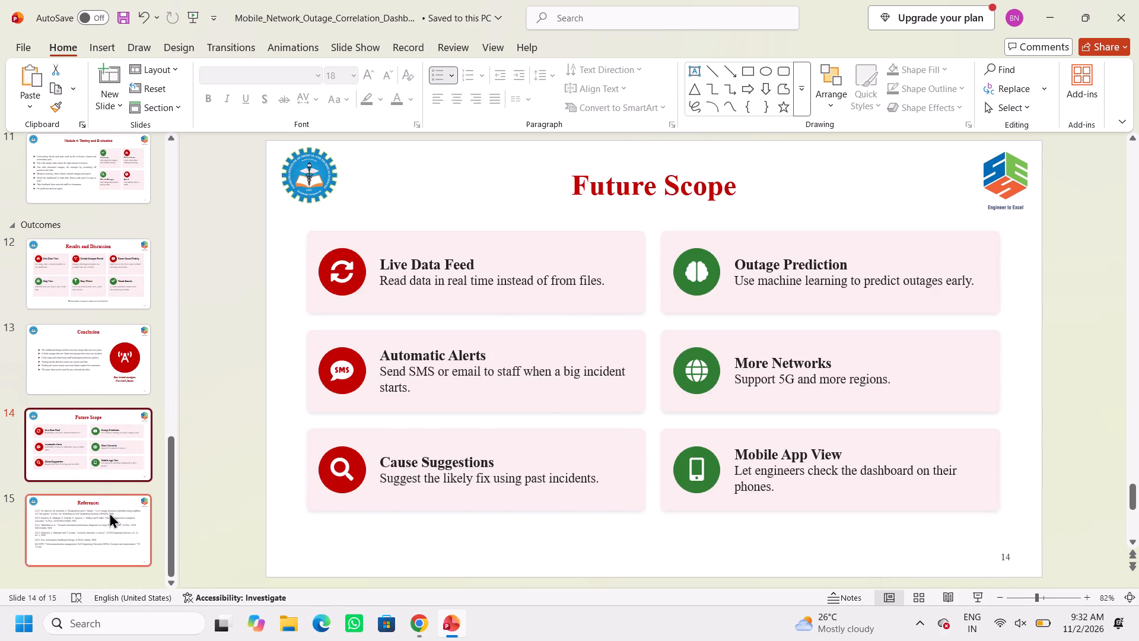
pyautogui.click(109, 512)
pyautogui.hotkey('ctrl', 's')
pyautogui.hotkey('ctrl', 's')
pyautogui.hotkey('ctrl', 's')
pyautogui.hotkey('ctrl', 's')
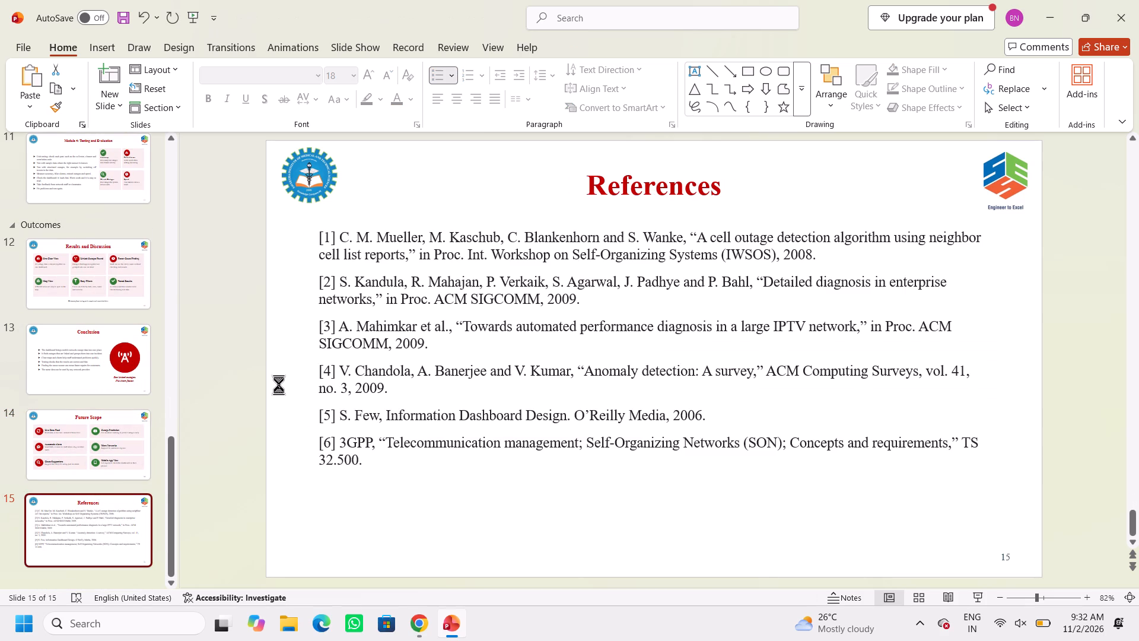
# Open Microsoft Edge.
pyautogui.click(337, 618)
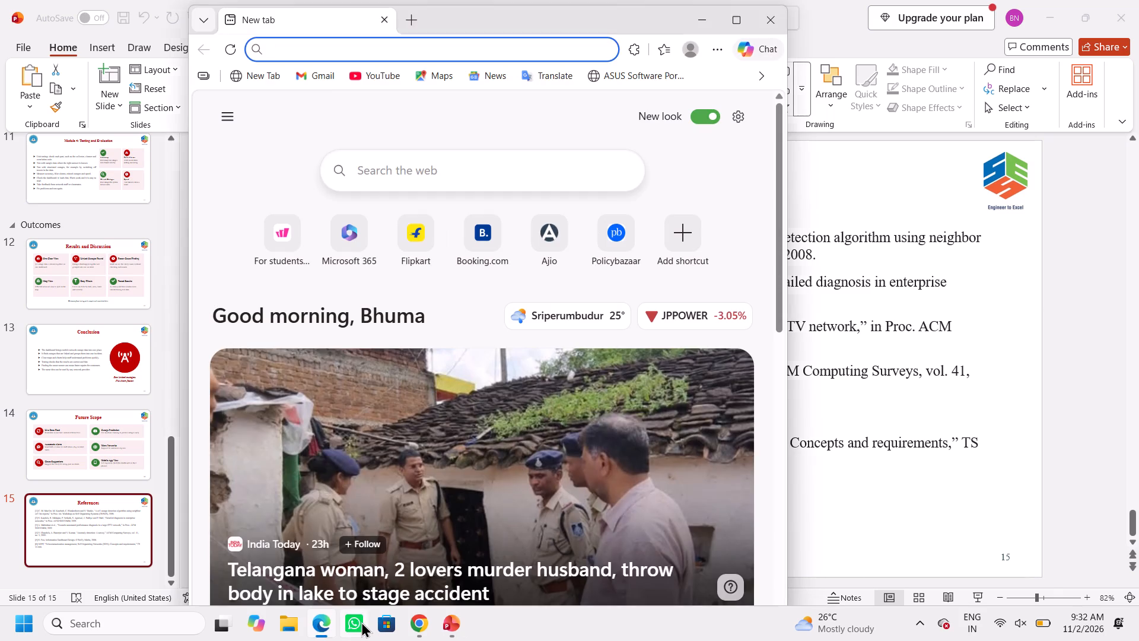
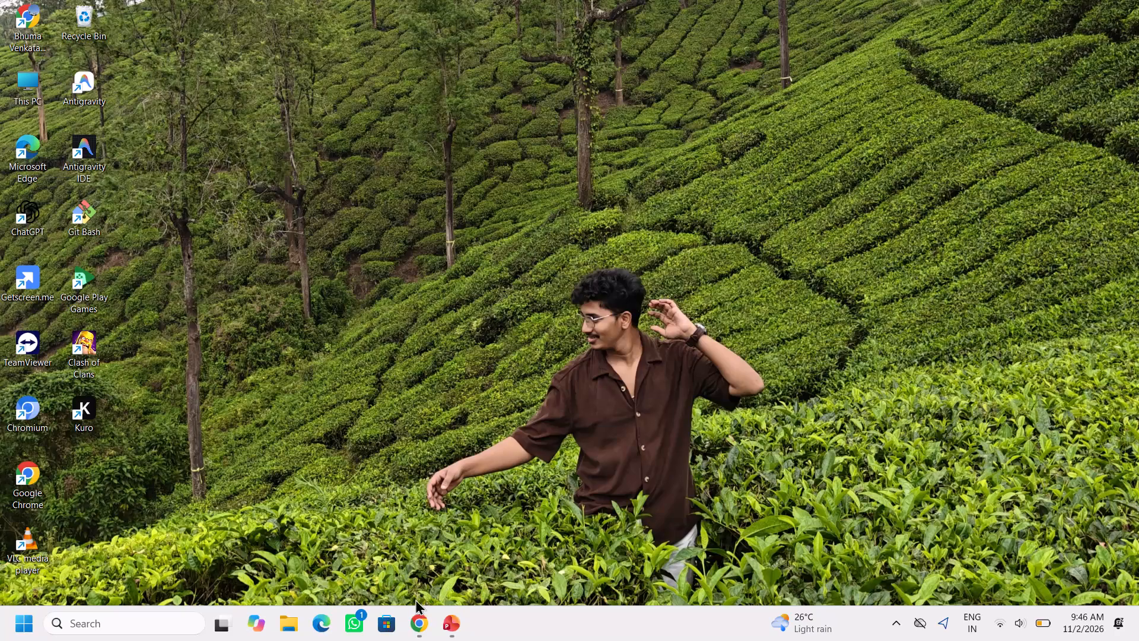
# Open Google Chrome with the school profile and go to Google Classroom.
pyautogui.click(420, 621)
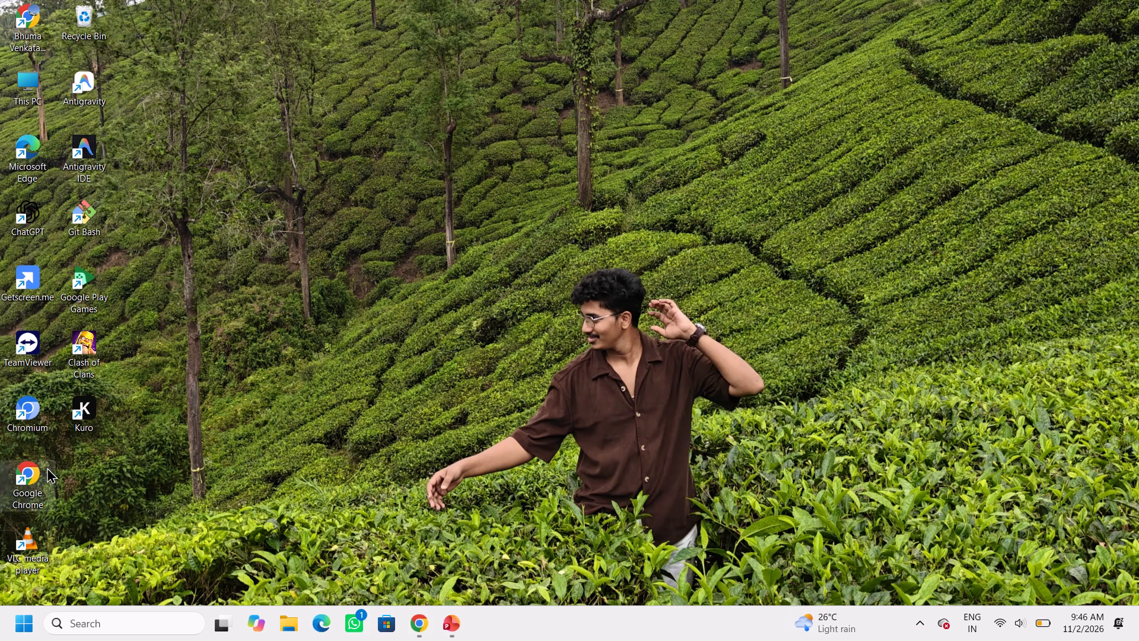
pyautogui.doubleClick(47, 467)
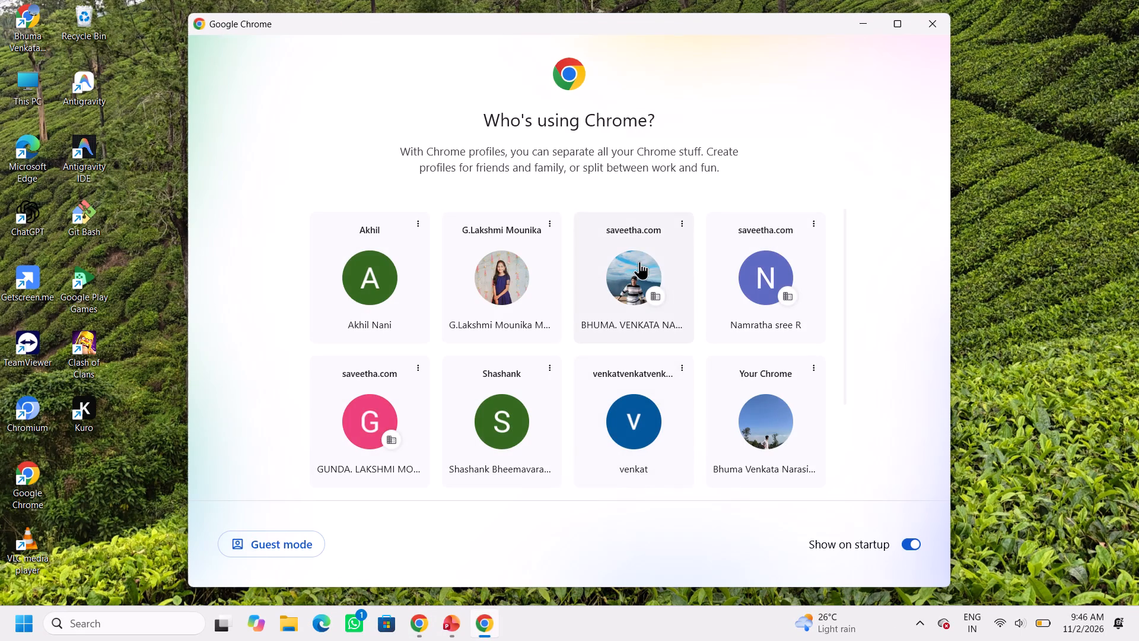
pyautogui.click(640, 261)
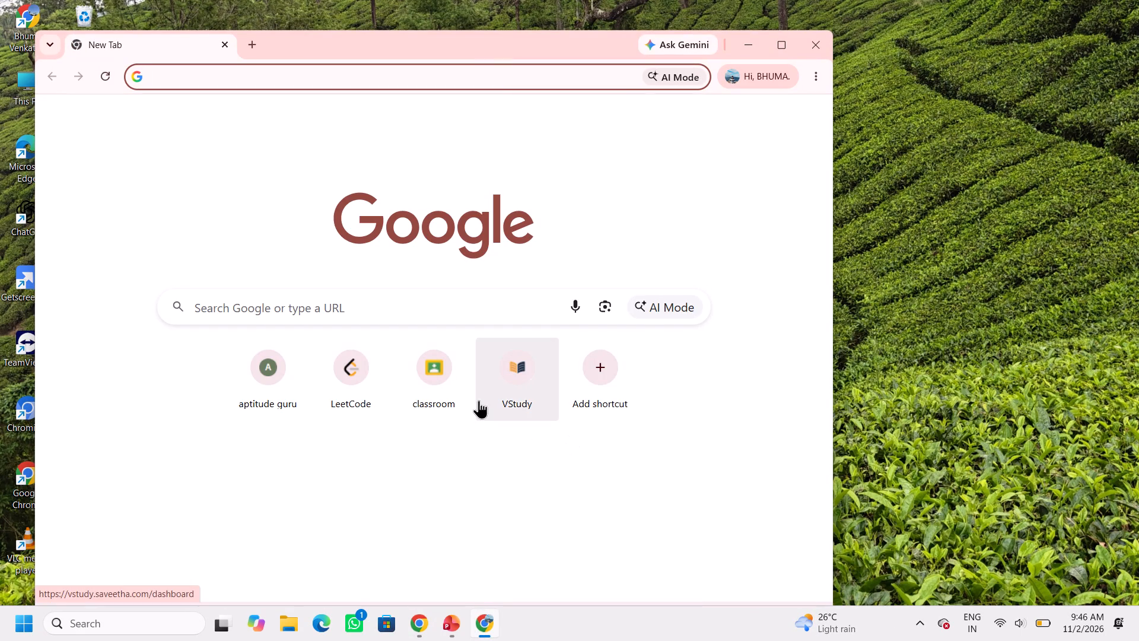
pyautogui.click(444, 394)
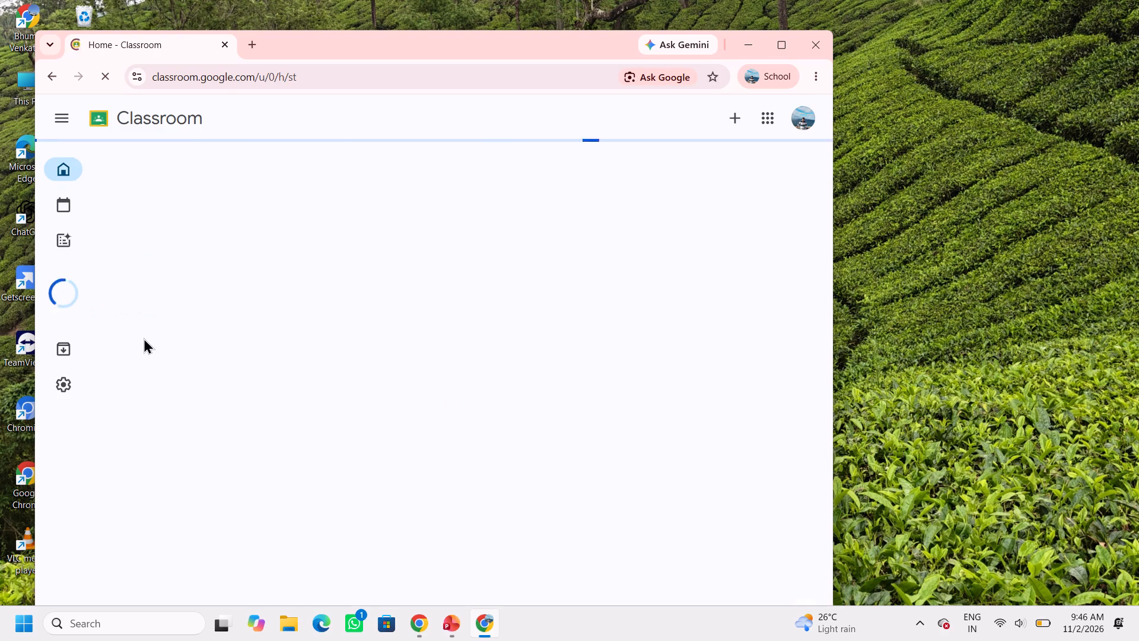
# Switch to PowerPoint and review the text and graphics on the four Module slides, from Mobile Network to Testing and Evaluation.
pyautogui.click(450, 625)
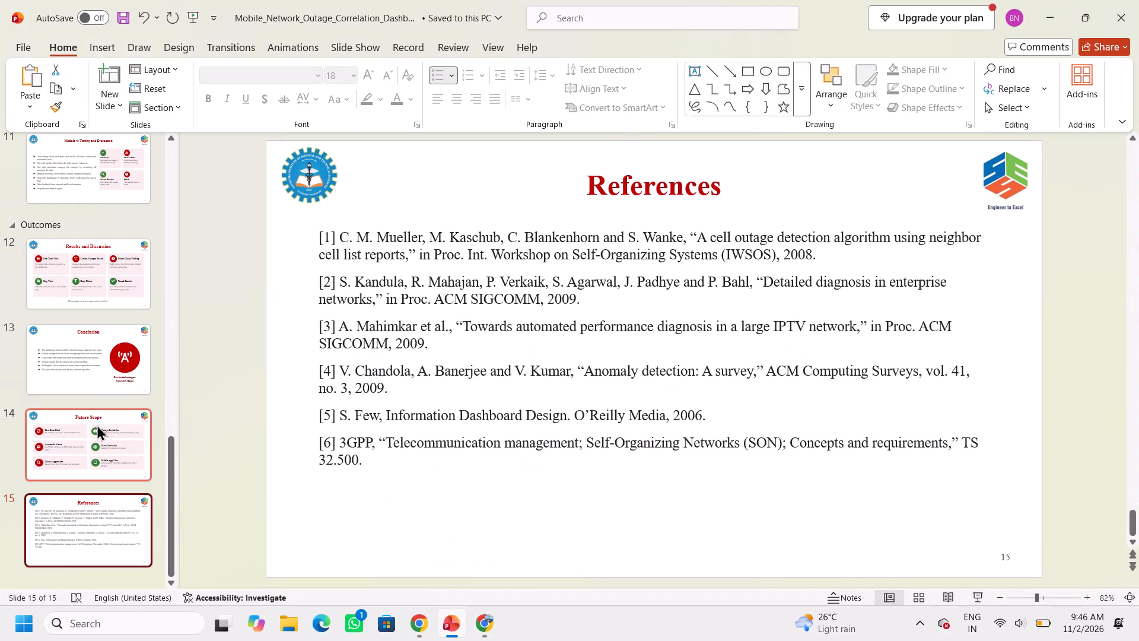
pyautogui.press('Down')
pyautogui.press('Down')
pyautogui.press('Down')
pyautogui.press('Up')
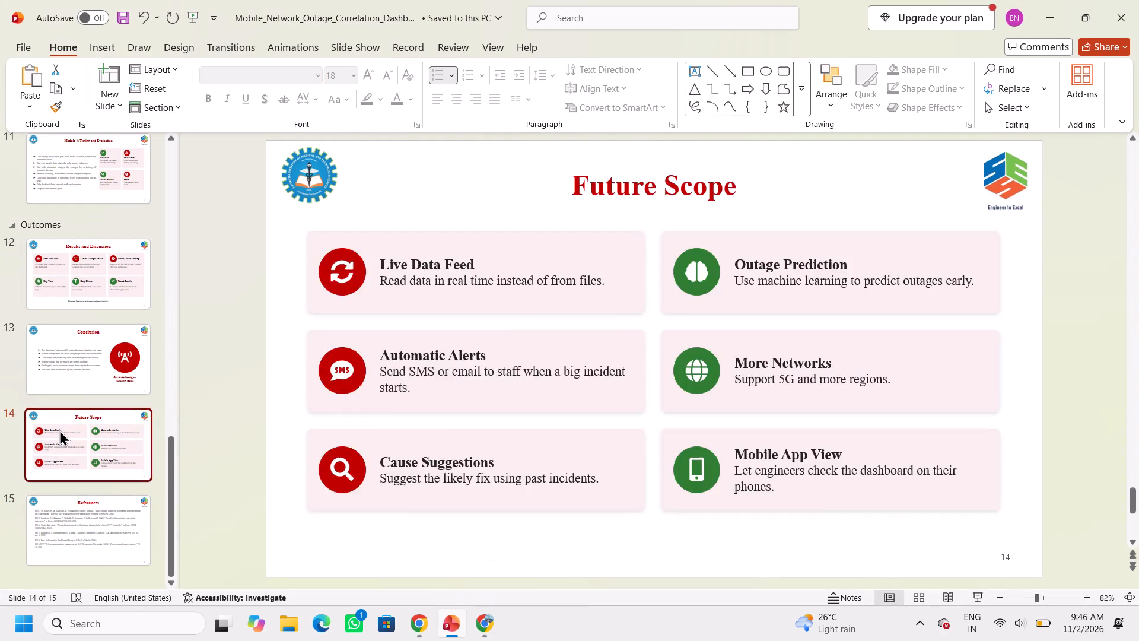
pyautogui.press('Up')
pyautogui.press('Up')
pyautogui.press('Up')
pyautogui.press('Up')
pyautogui.press('Up')
pyautogui.press('Up')
pyautogui.press('Up')
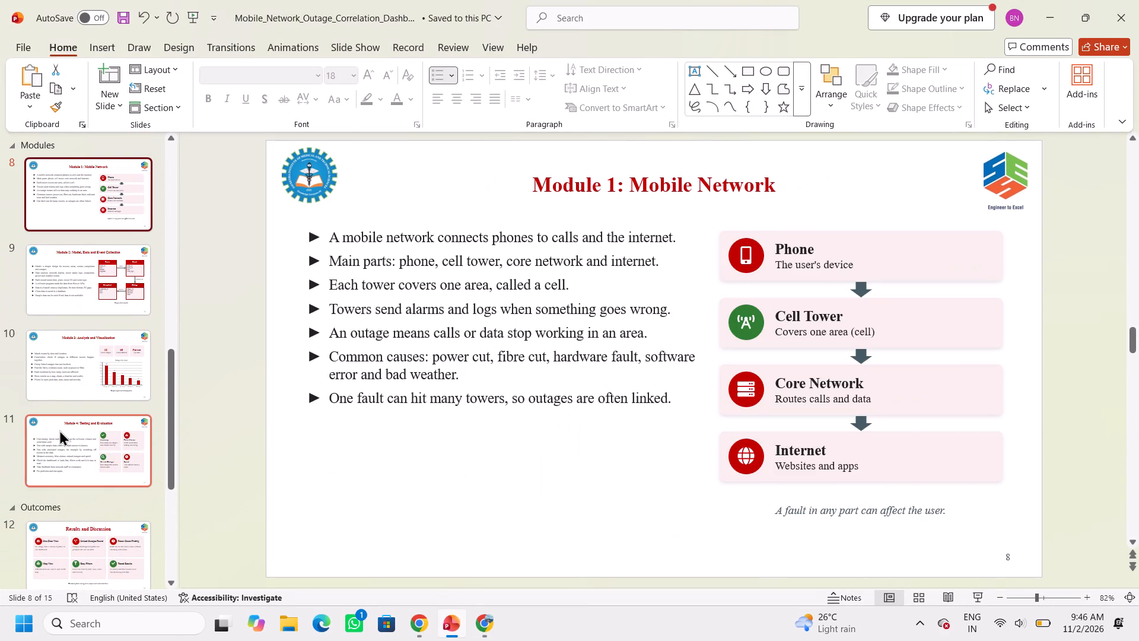
pyautogui.press('Down')
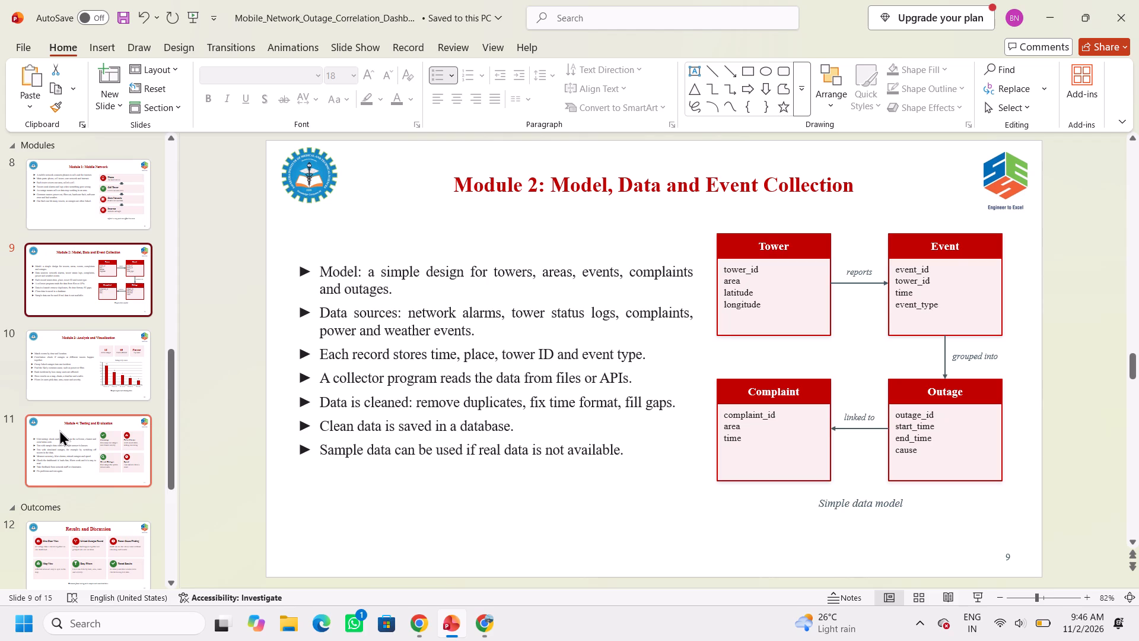
pyautogui.press('Down')
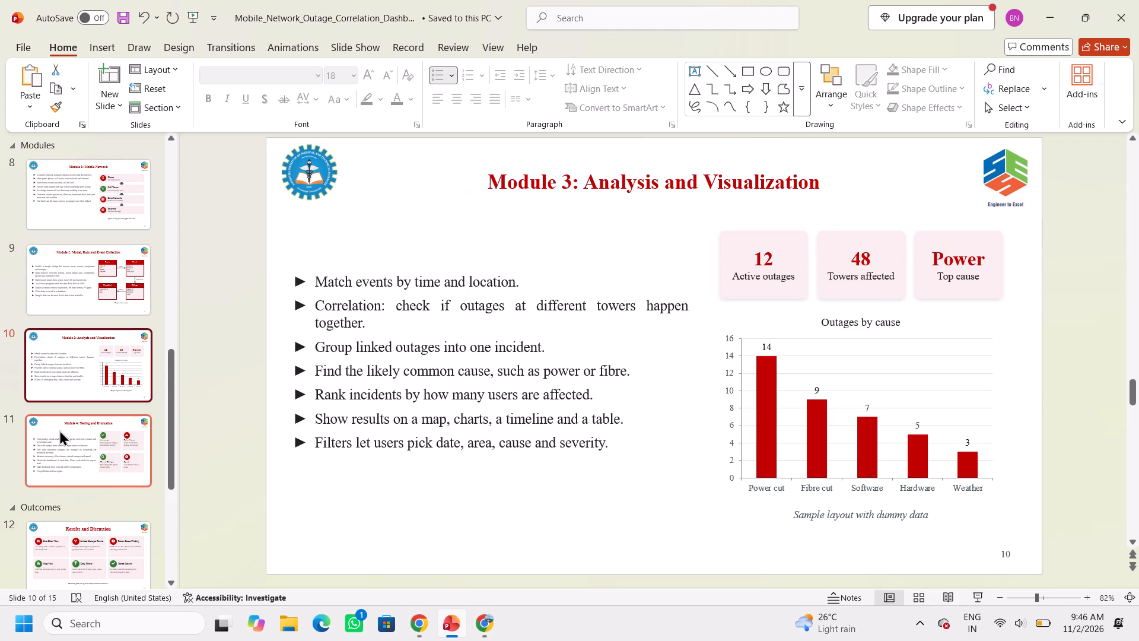
pyautogui.press('Down')
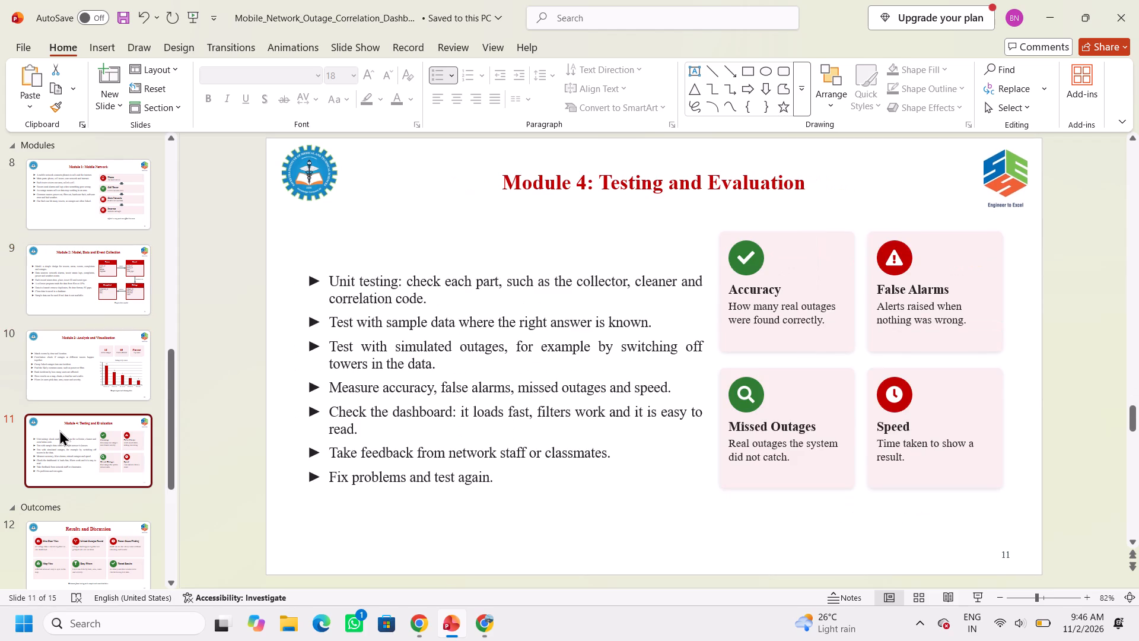
pyautogui.press('Up')
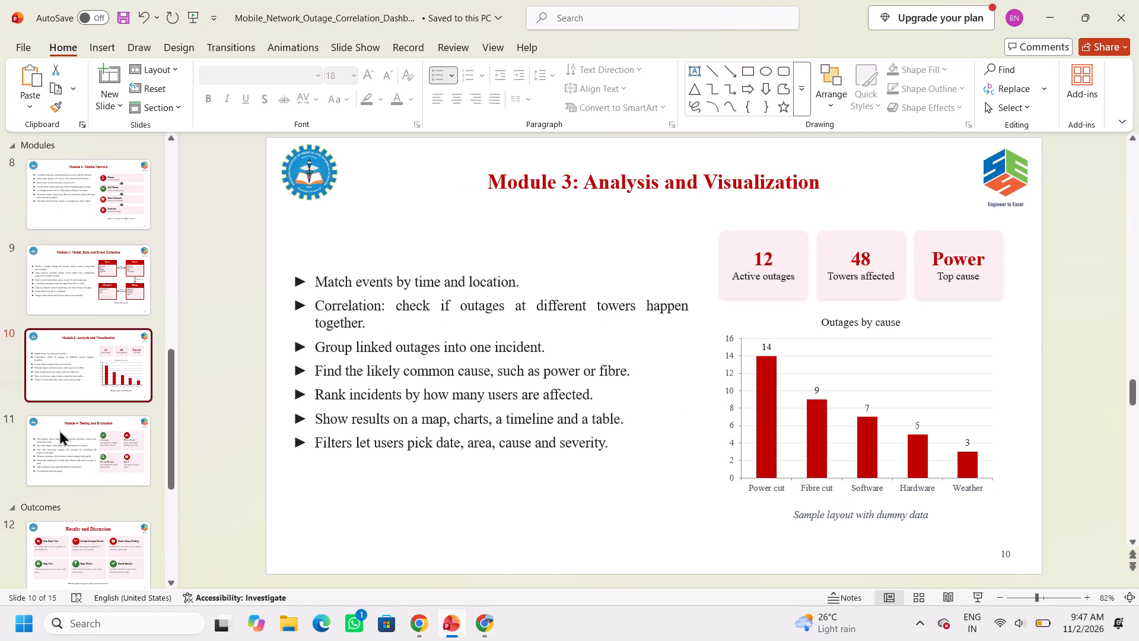
pyautogui.press('Up')
pyautogui.press('Up')
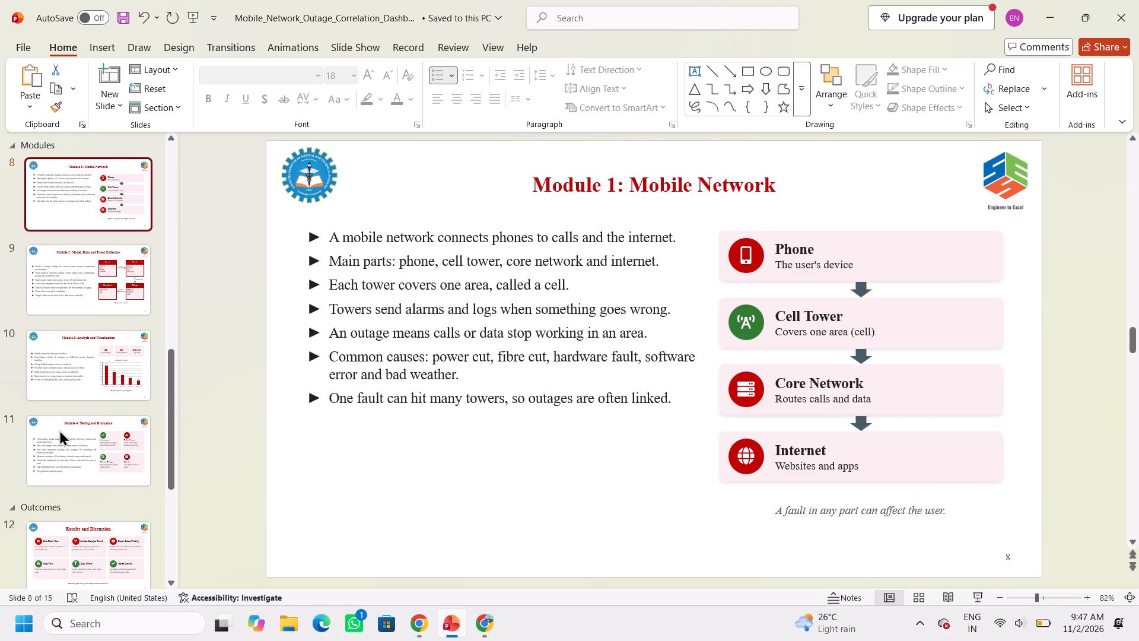
pyautogui.press('Down')
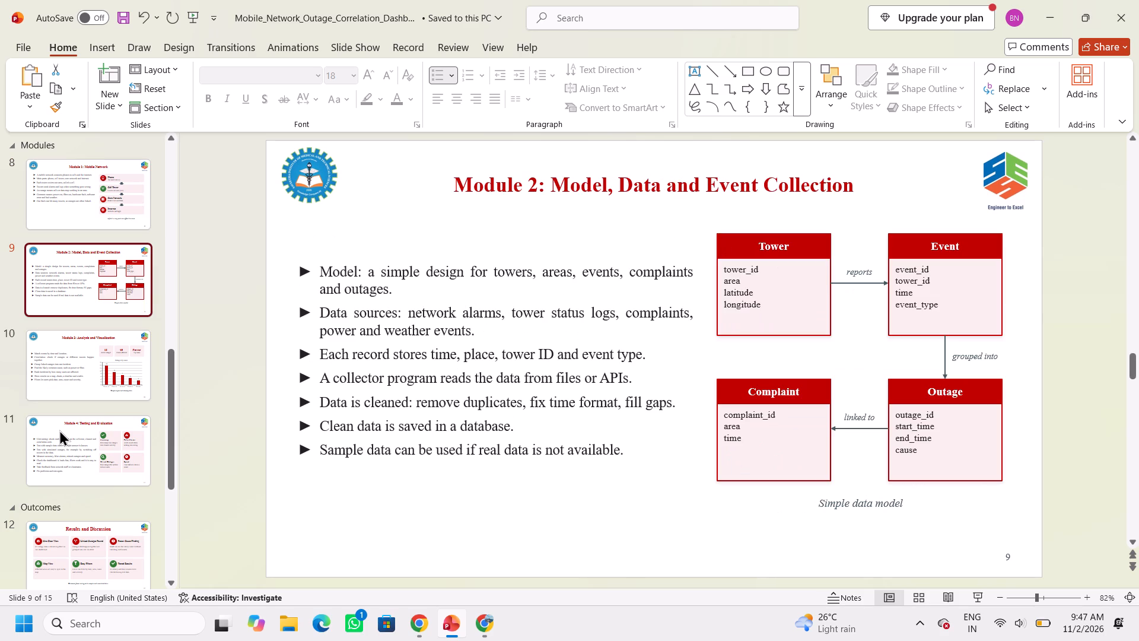
pyautogui.press('Up')
pyautogui.press('Down')
pyautogui.press('Down')
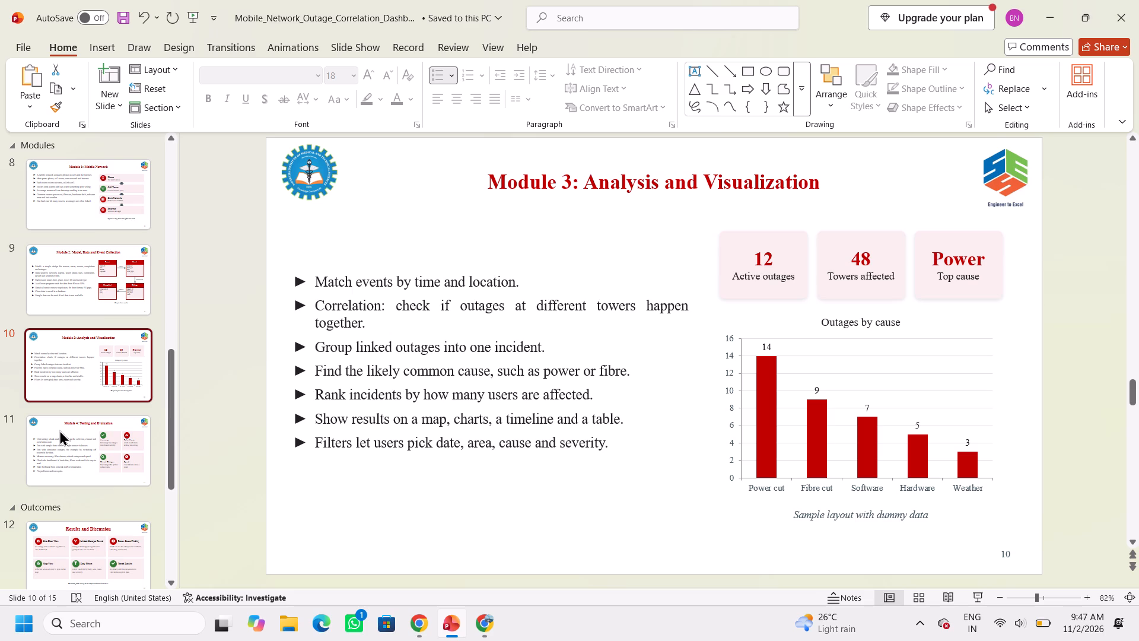
pyautogui.press('Down')
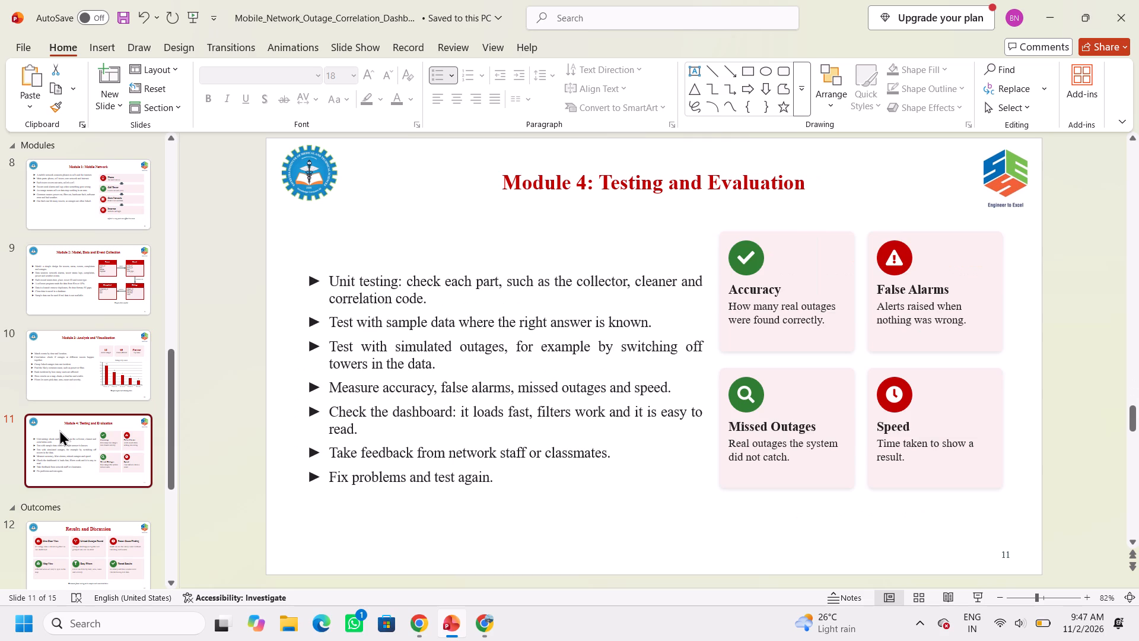
# Review the earlier slides, including Agenda, Introduction, Problem Statement, Literature Review and Project Architecture.
pyautogui.press('Up')
pyautogui.press('Up')
pyautogui.press('Up')
pyautogui.press('Up')
pyautogui.press('Up')
pyautogui.press('Up')
pyautogui.press('Up')
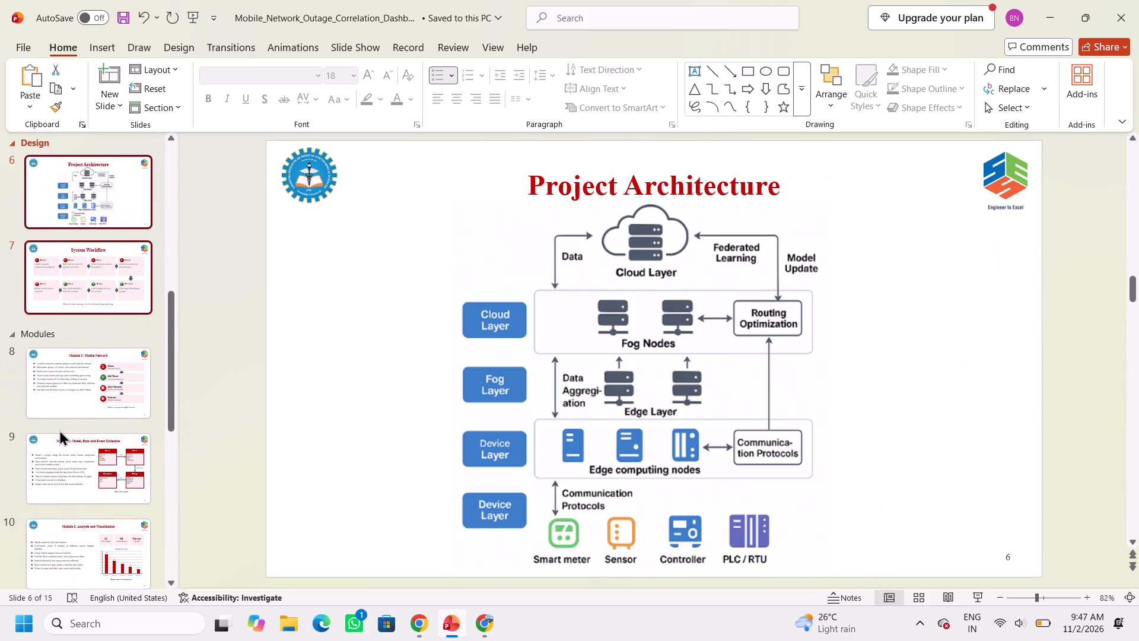
pyautogui.press('Up')
pyautogui.press('Up')
pyautogui.press('Up')
pyautogui.press('Up')
pyautogui.press('Up')
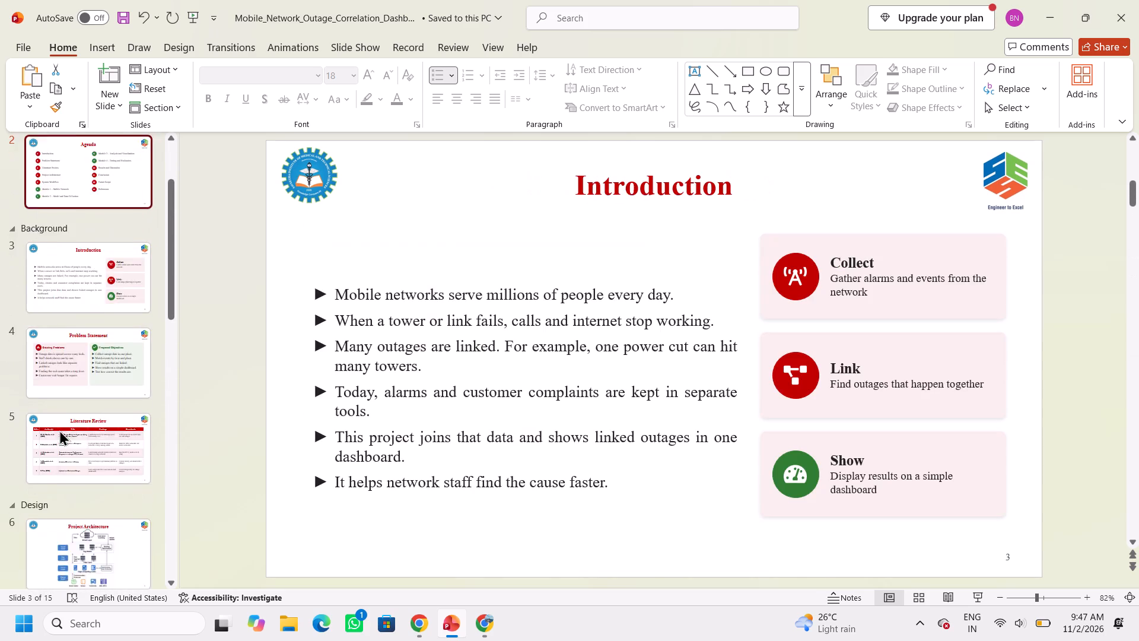
pyautogui.press('Up')
pyautogui.press('Down')
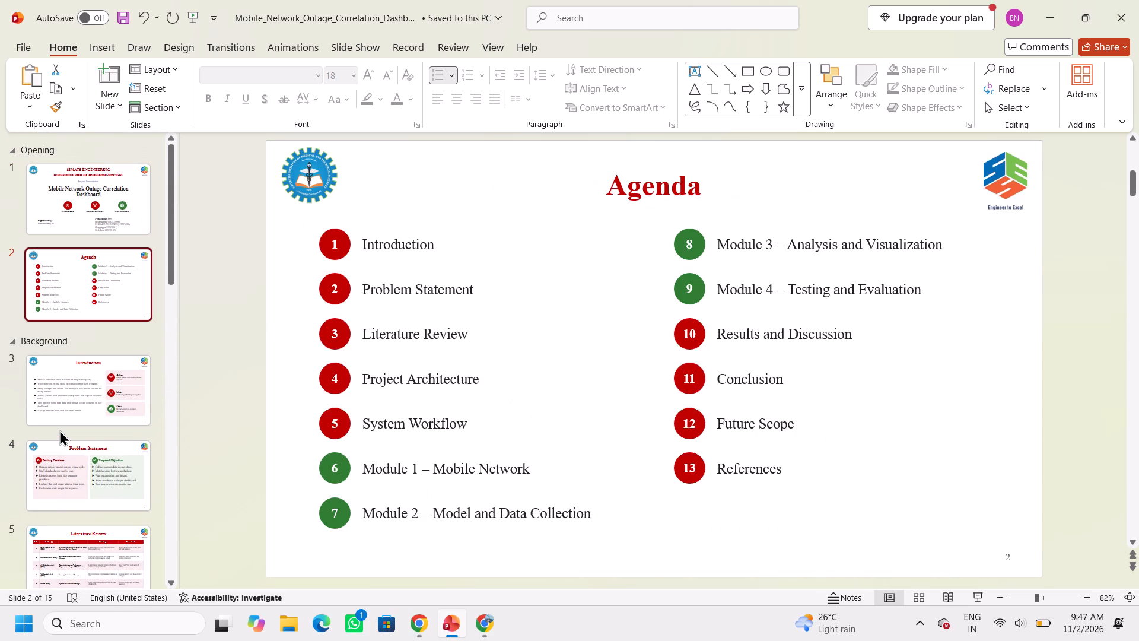
pyautogui.press('Down')
pyautogui.press('Down')
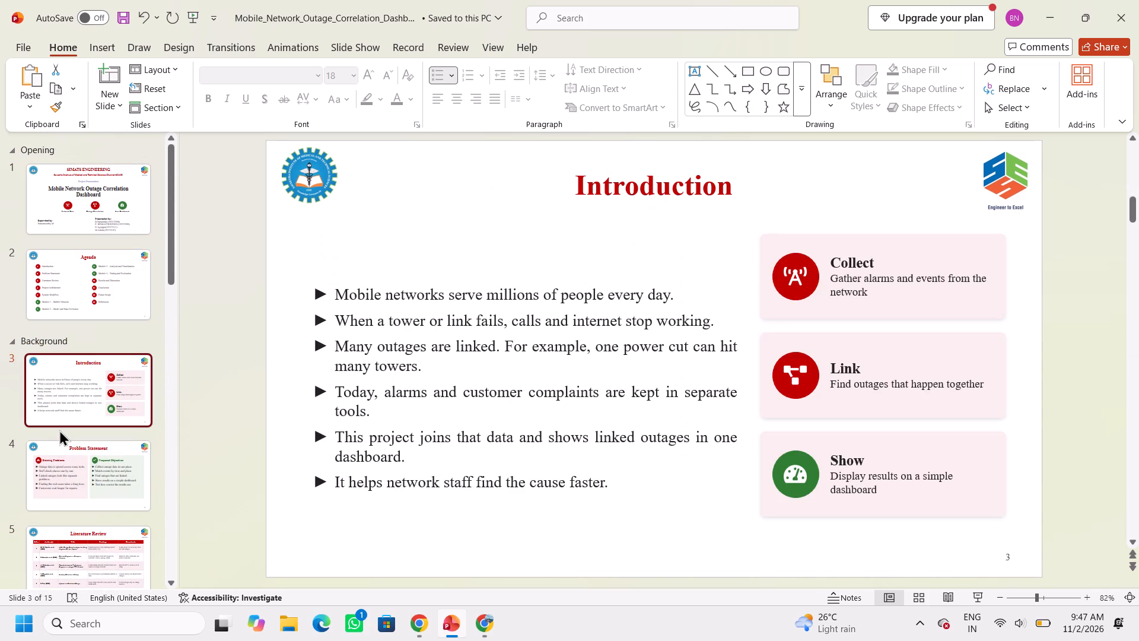
pyautogui.press('Down')
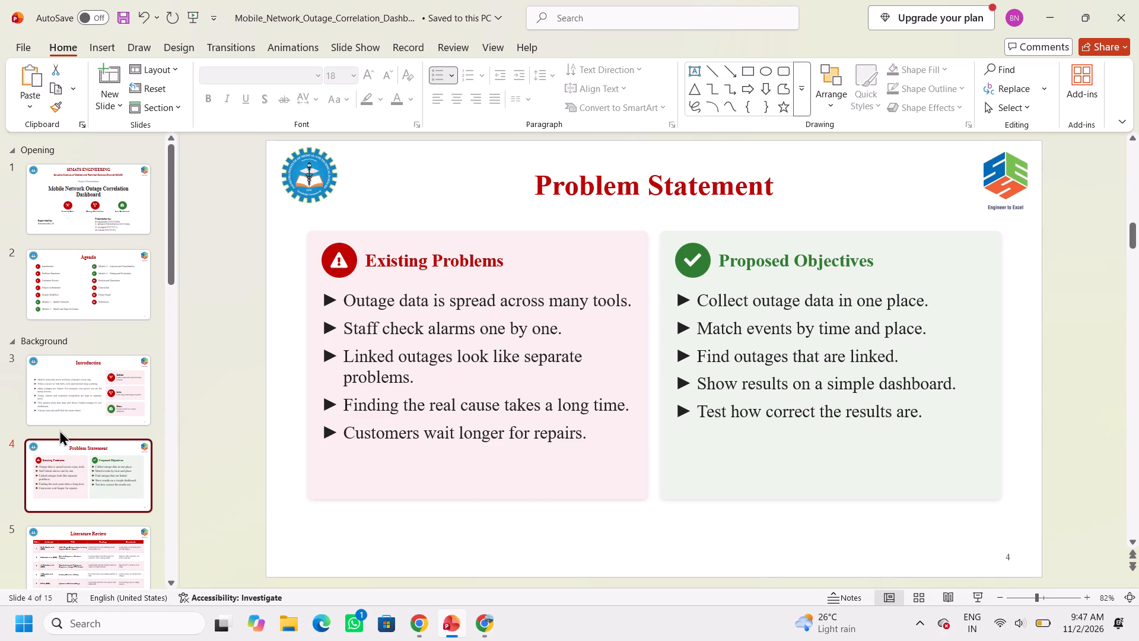
pyautogui.press('Up')
pyautogui.press('Up')
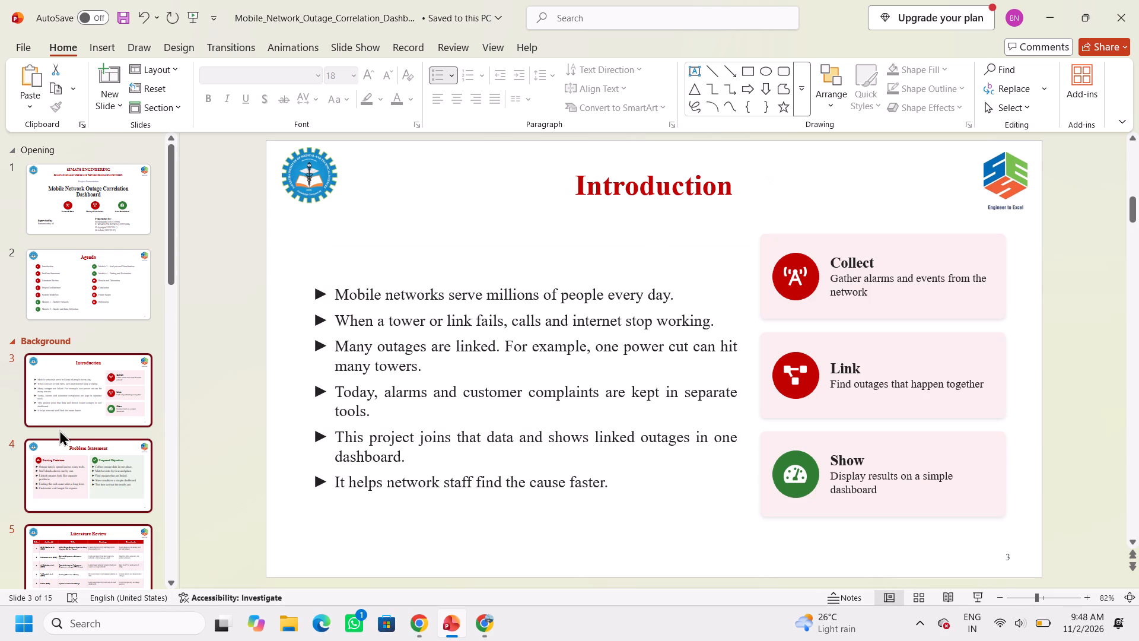
pyautogui.press('Down')
pyautogui.press('Down')
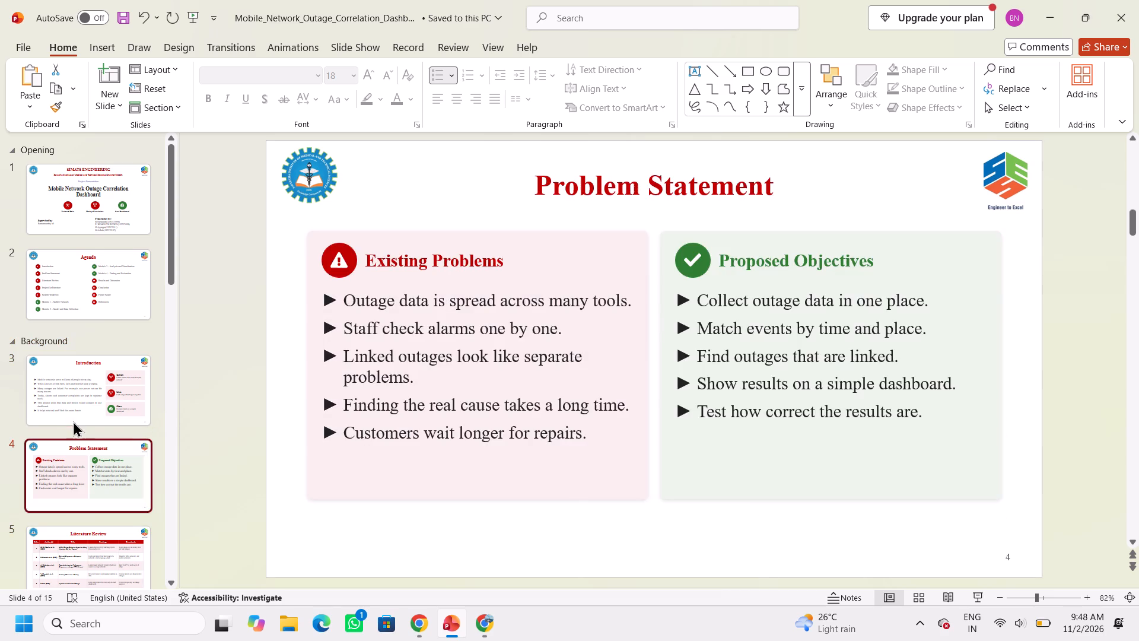
pyautogui.press('Down')
pyautogui.press('Down')
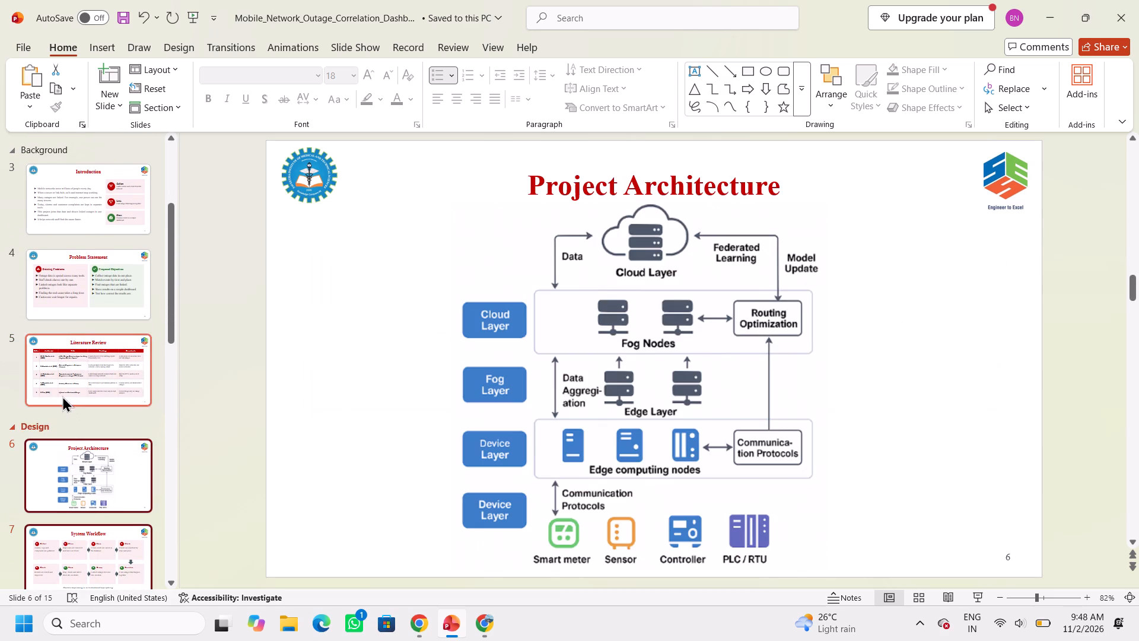
pyautogui.click(59, 390)
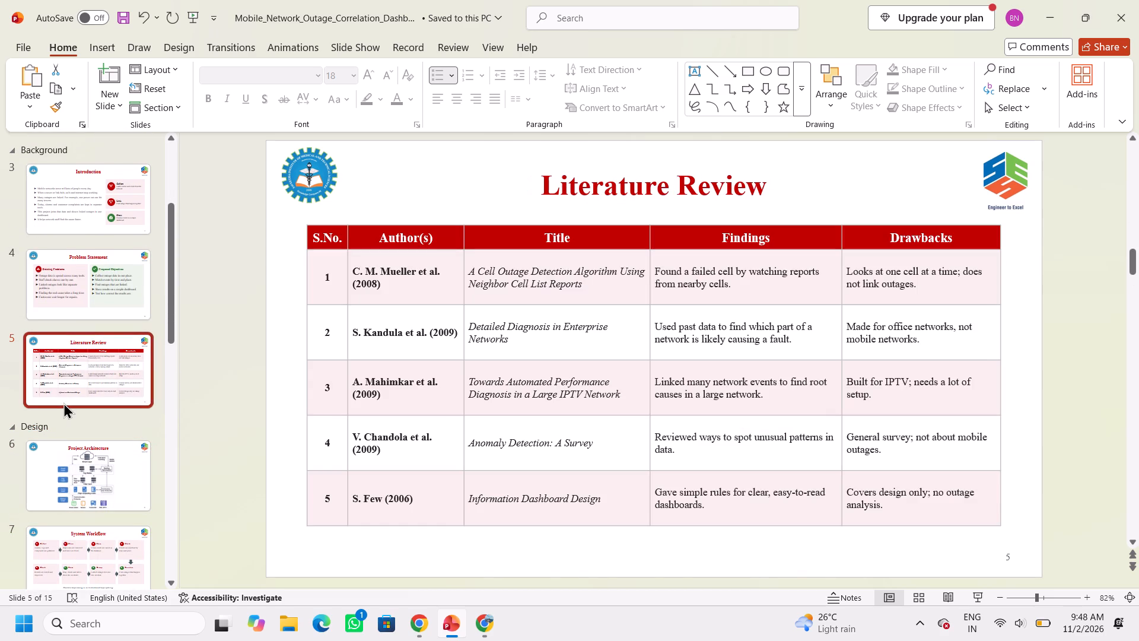
pyautogui.press('Up')
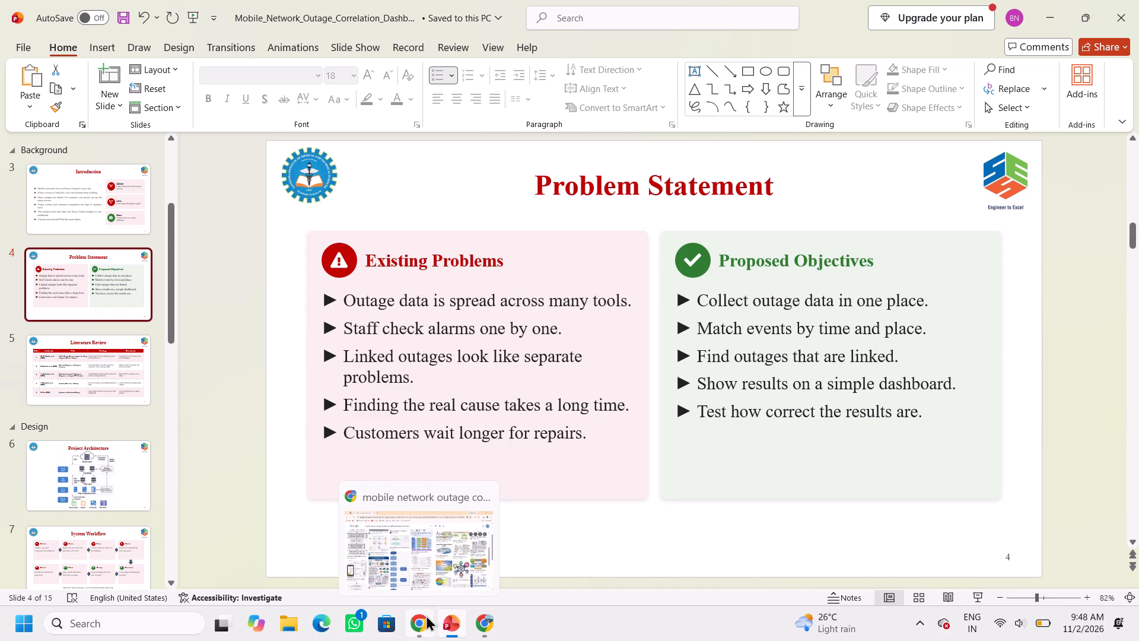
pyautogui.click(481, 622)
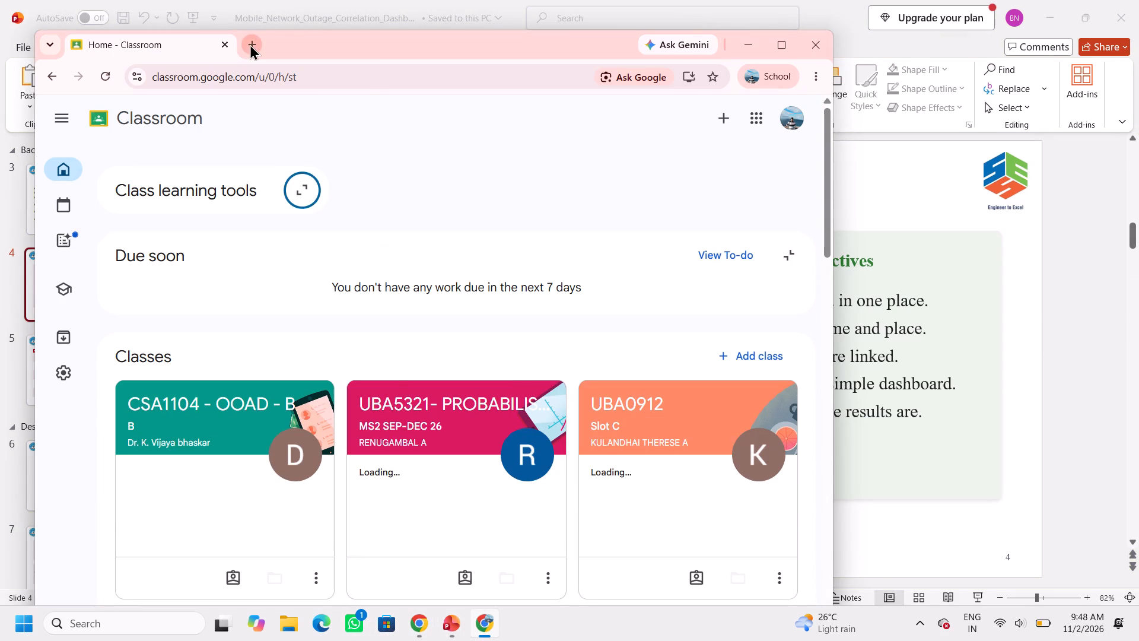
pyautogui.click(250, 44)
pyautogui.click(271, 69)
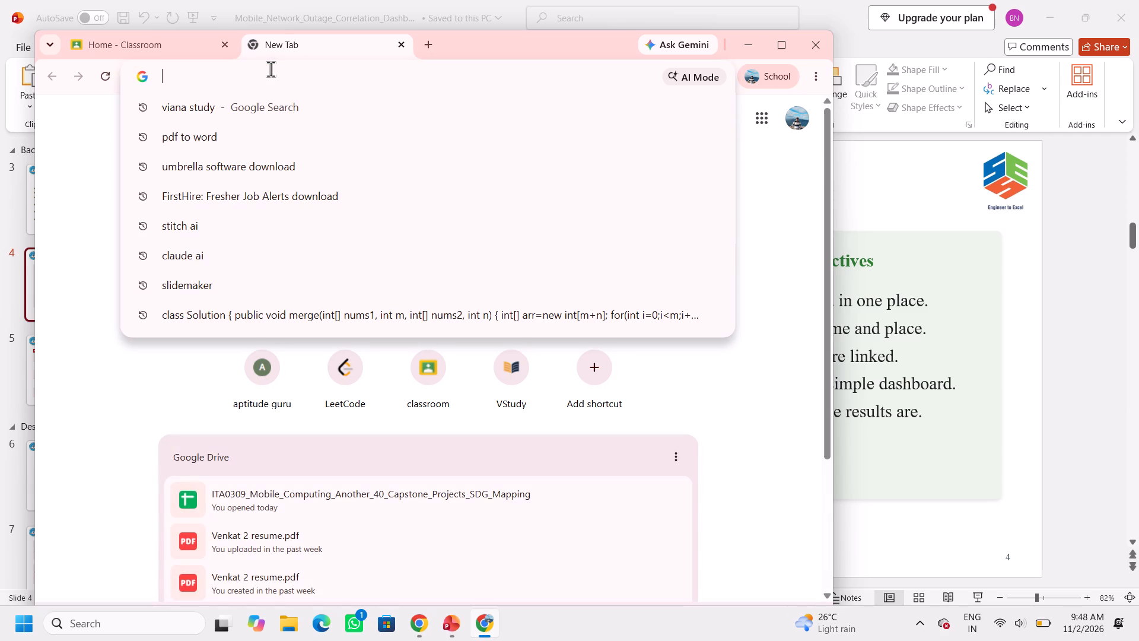
pyautogui.click(418, 623)
pyautogui.click(250, 9)
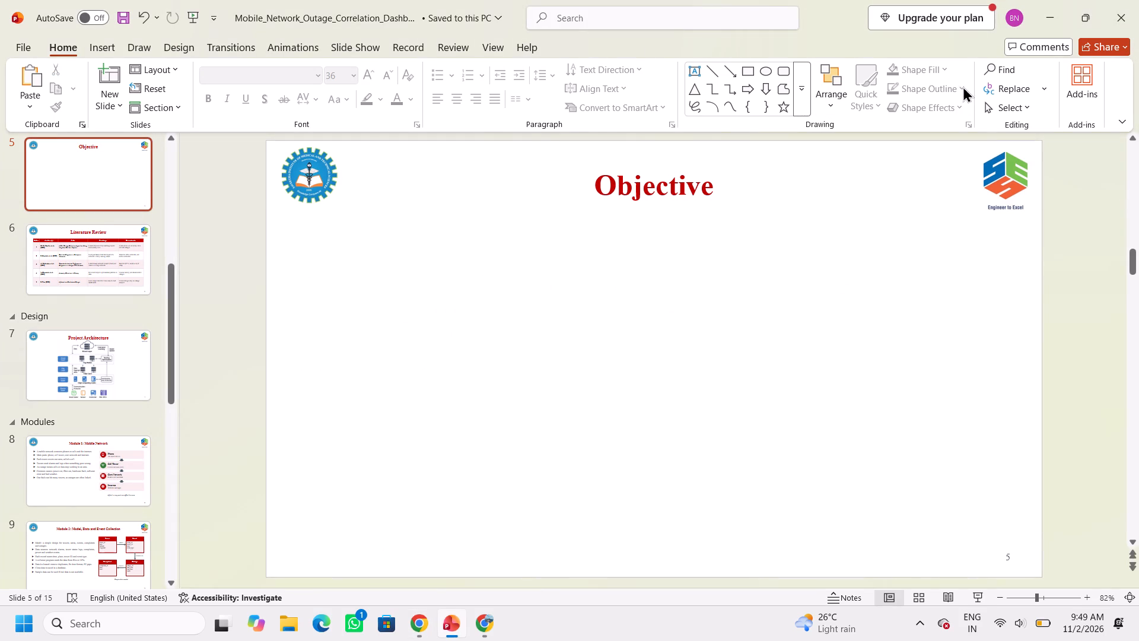
pyautogui.click(98, 46)
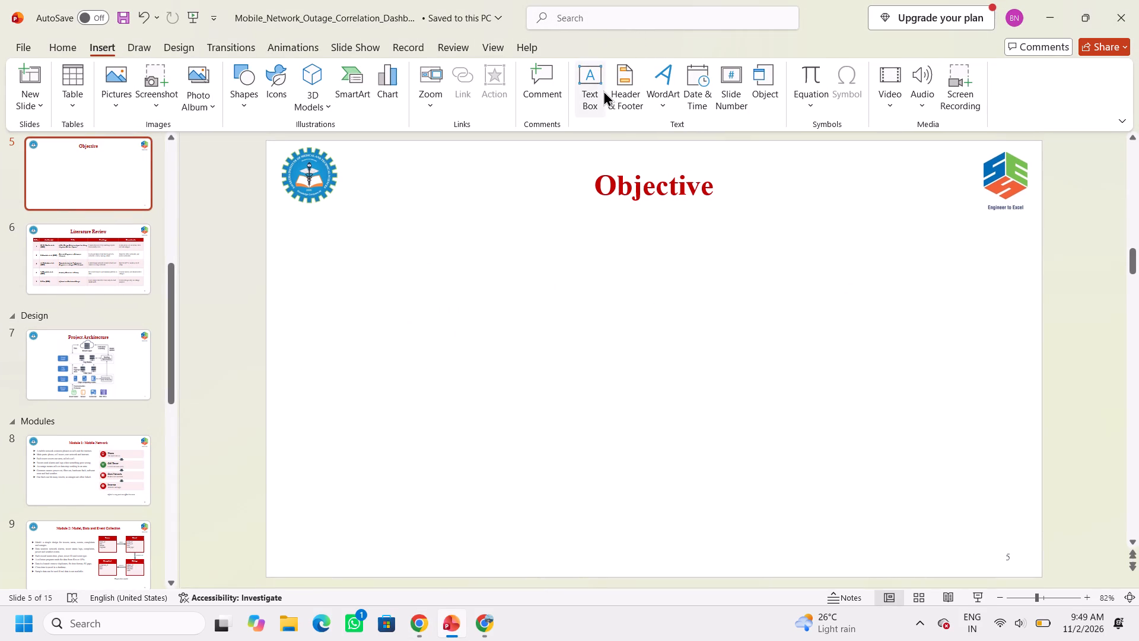
pyautogui.click(590, 90)
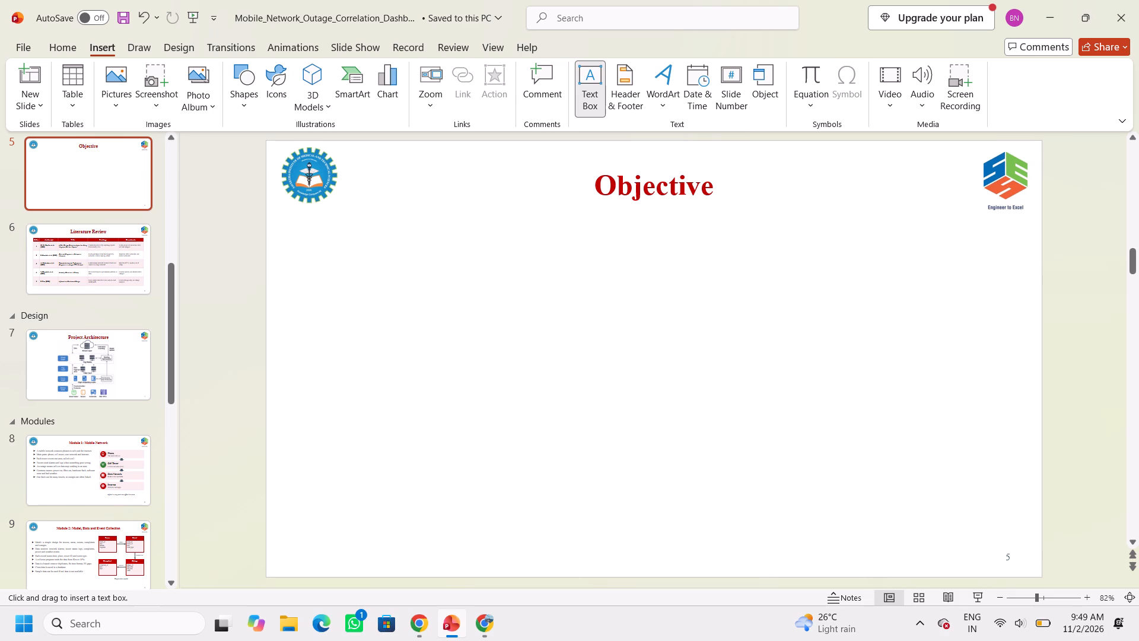
pyautogui.moveTo(479, 279); pyautogui.dragTo(838, 471)
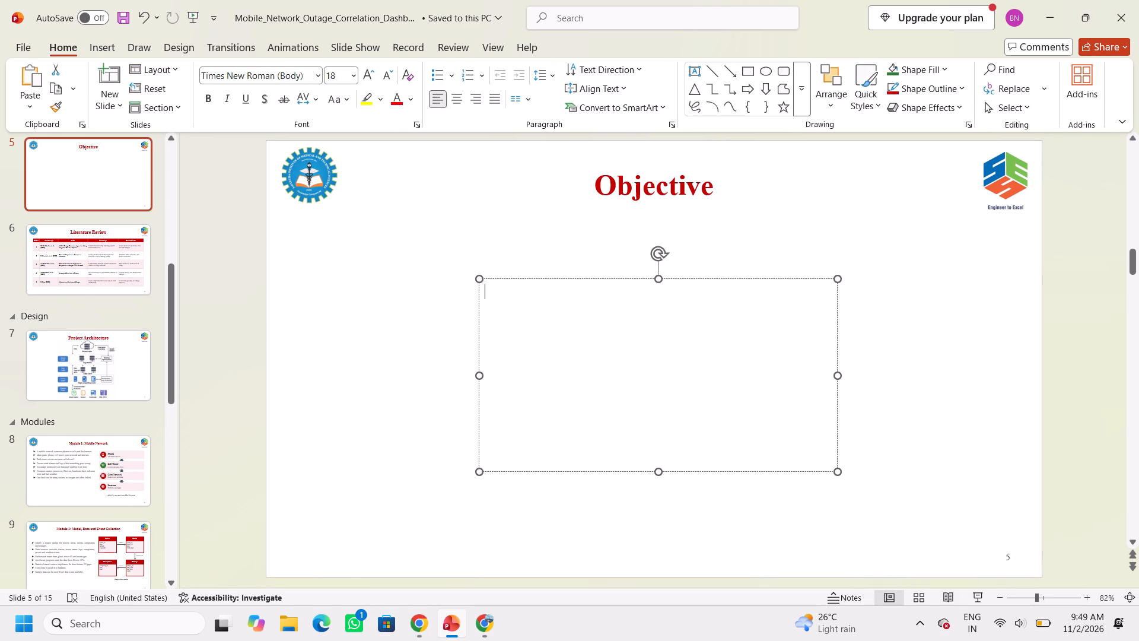
pyautogui.hotkey('ctrl', 'v')
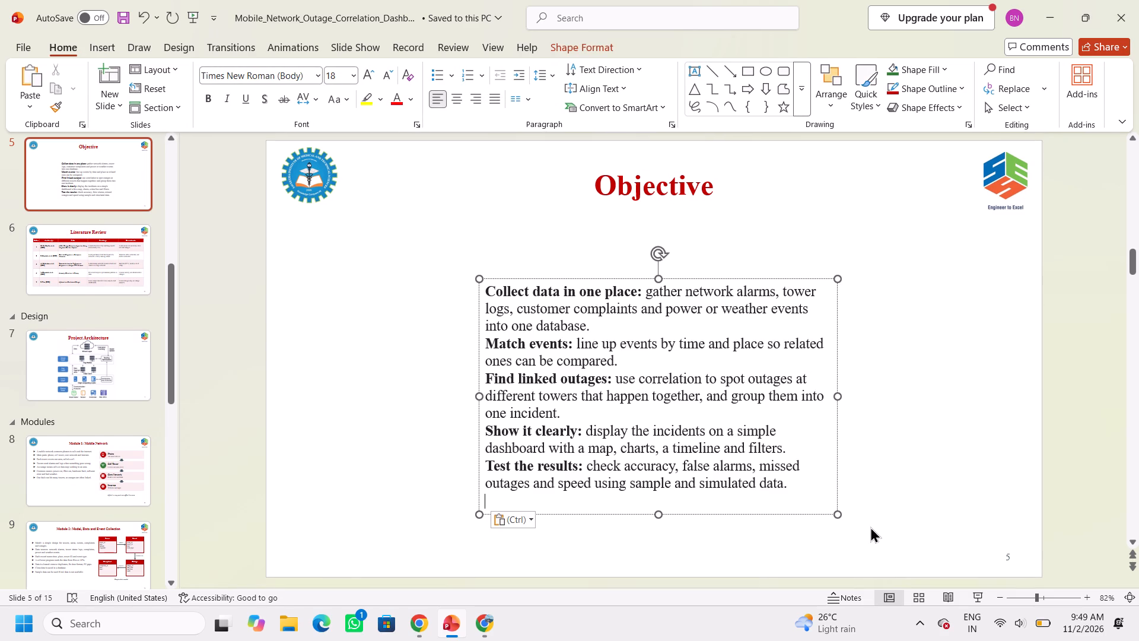
# Widen the objectives text box and move it up and left, closer beneath the slide title.
pyautogui.moveTo(836, 513); pyautogui.dragTo(984, 497)
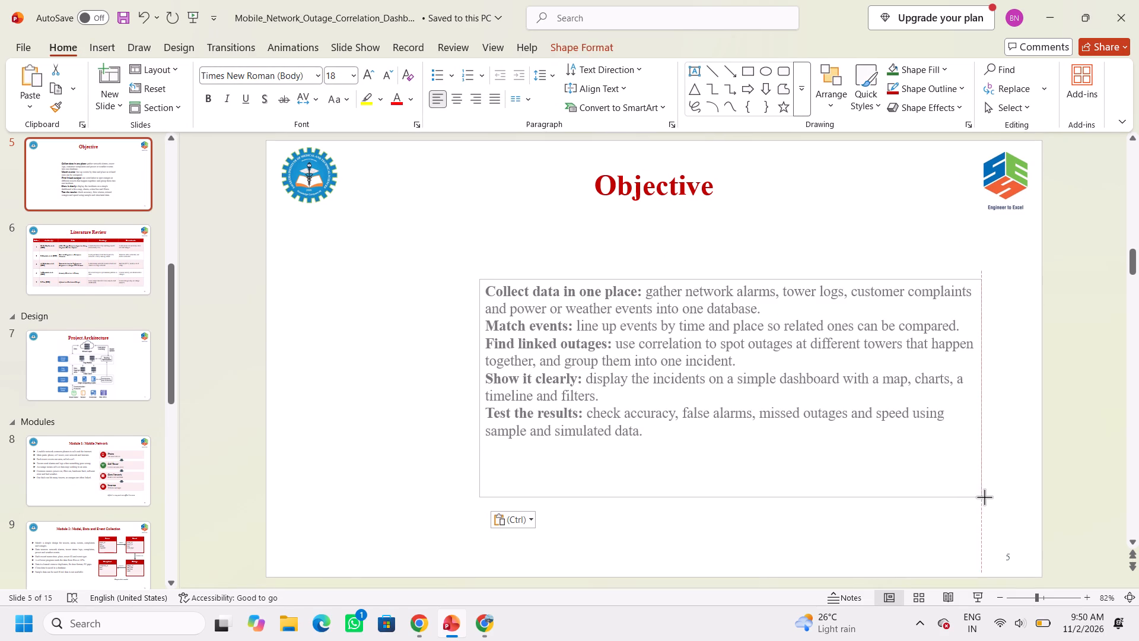
pyautogui.moveTo(984, 497); pyautogui.dragTo(985, 499)
pyautogui.moveTo(787, 280); pyautogui.dragTo(692, 252)
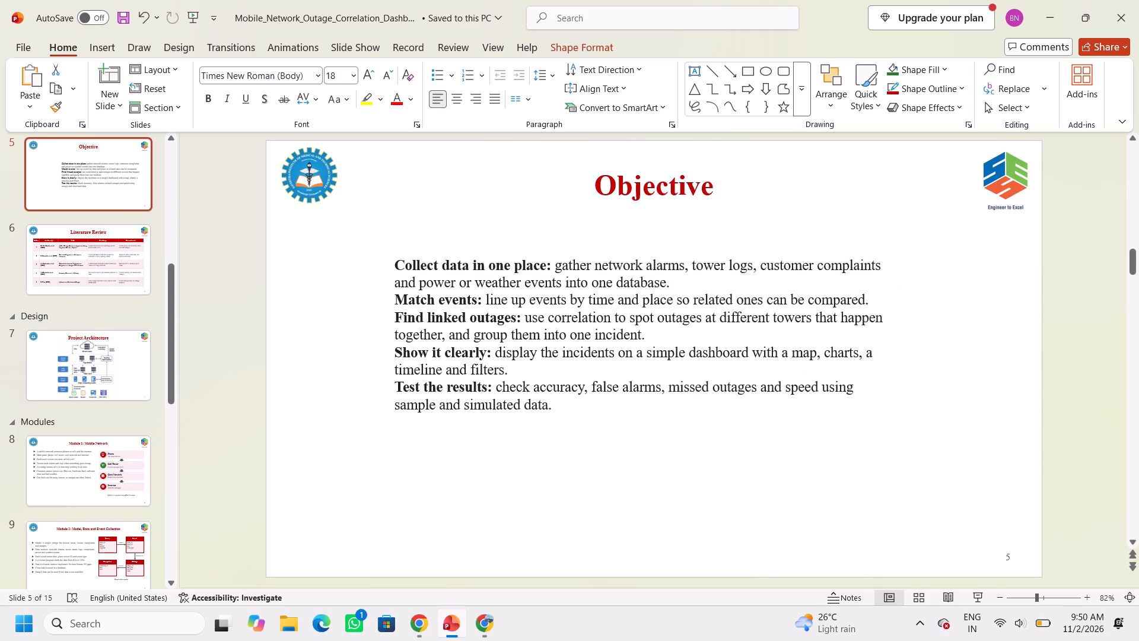
pyautogui.moveTo(692, 252); pyautogui.dragTo(640, 242)
# Set all the objectives text to 24 pt and widen its text box toward the slide's right edge.
pyautogui.click(647, 311)
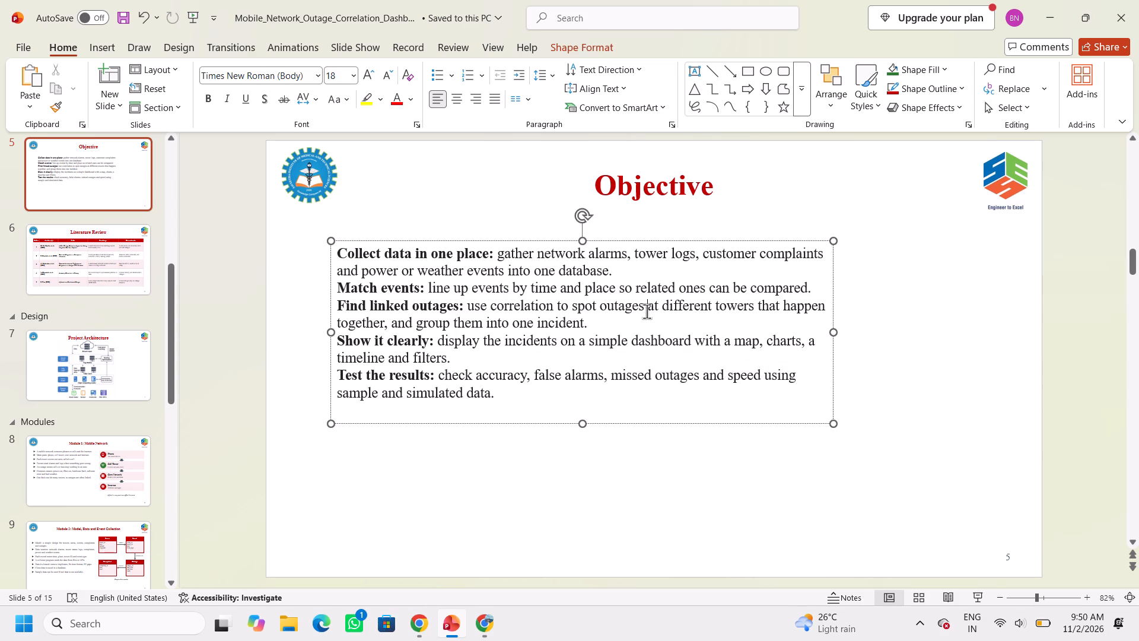
pyautogui.hotkey('ctrl', 'a')
pyautogui.click(351, 75)
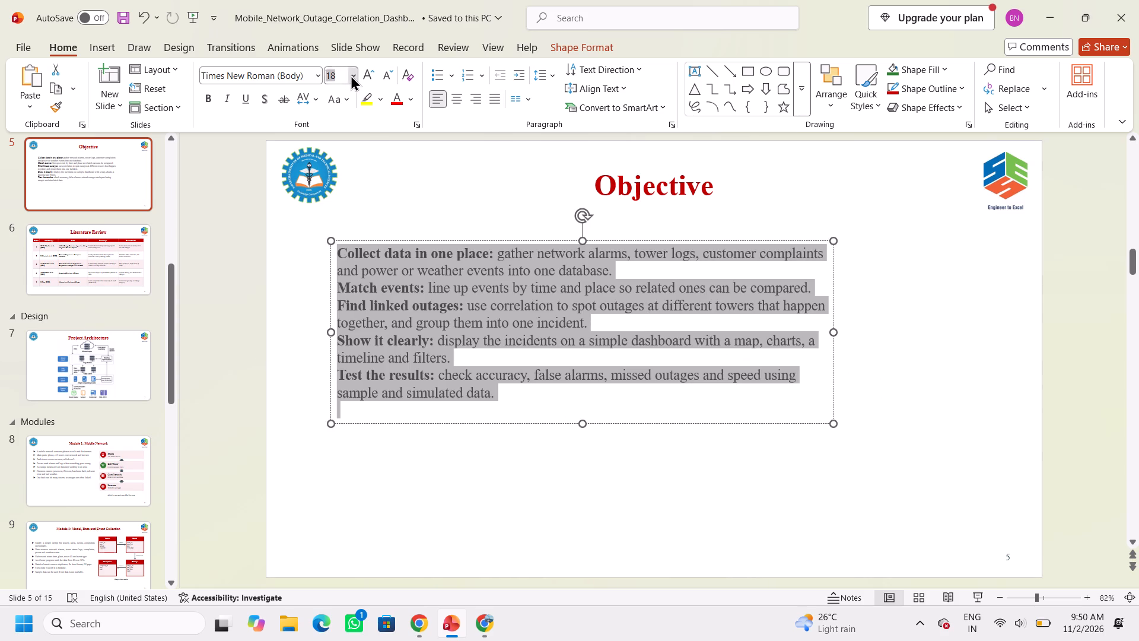
pyautogui.click(339, 270)
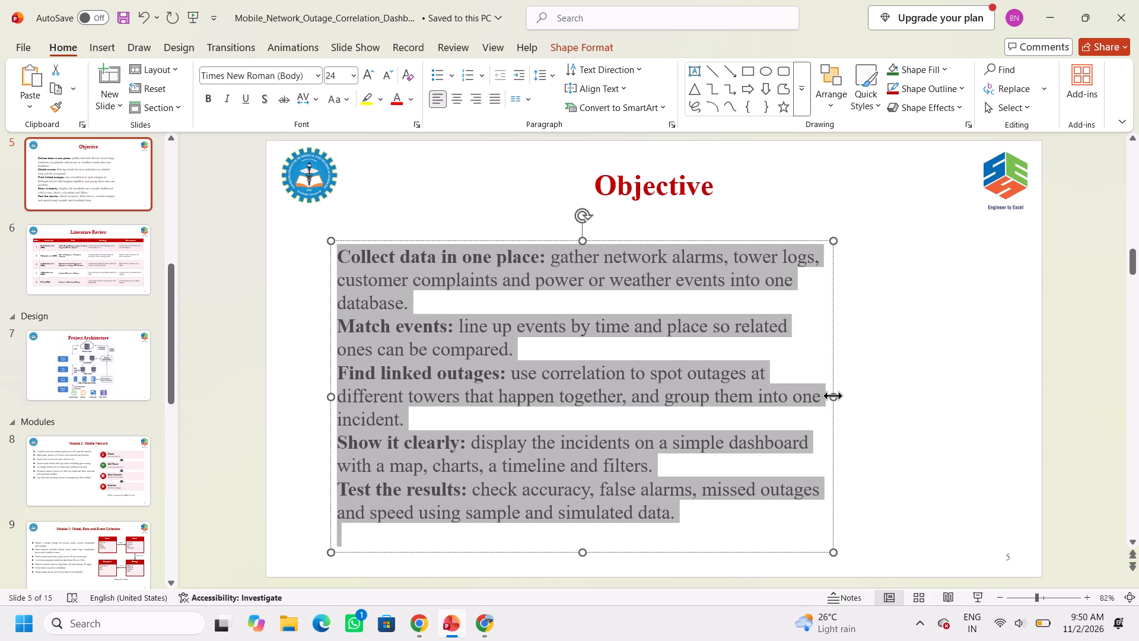
pyautogui.moveTo(832, 395); pyautogui.dragTo(976, 389)
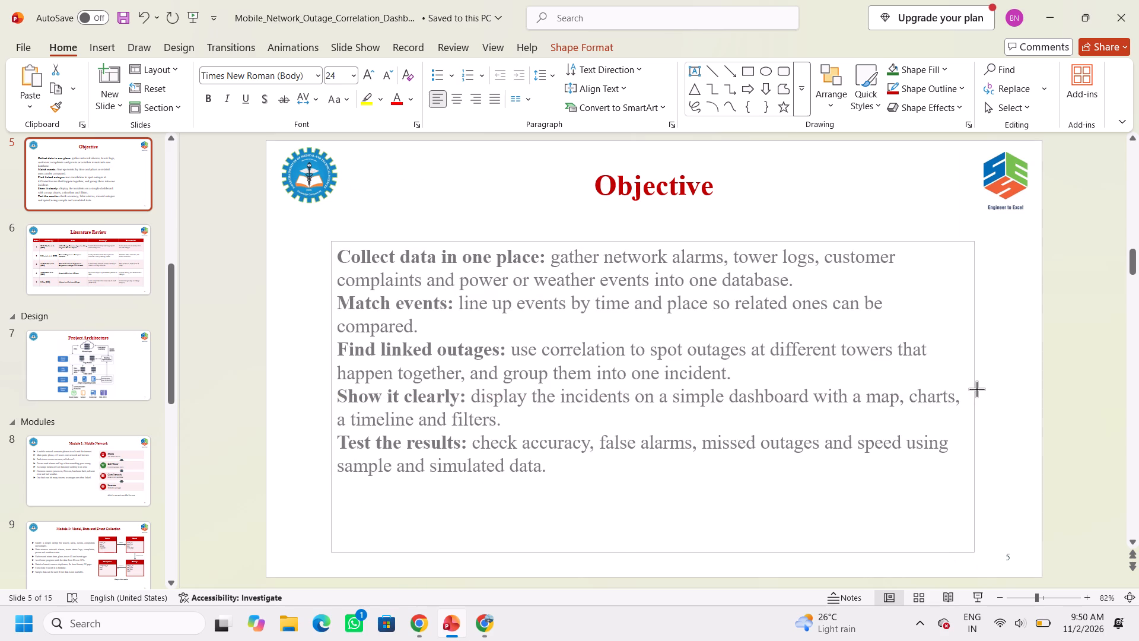
pyautogui.moveTo(976, 389); pyautogui.dragTo(978, 389)
# Justify all the text in the objectives text box.
pyautogui.click(738, 366)
pyautogui.hotkey('ctrl', 'a')
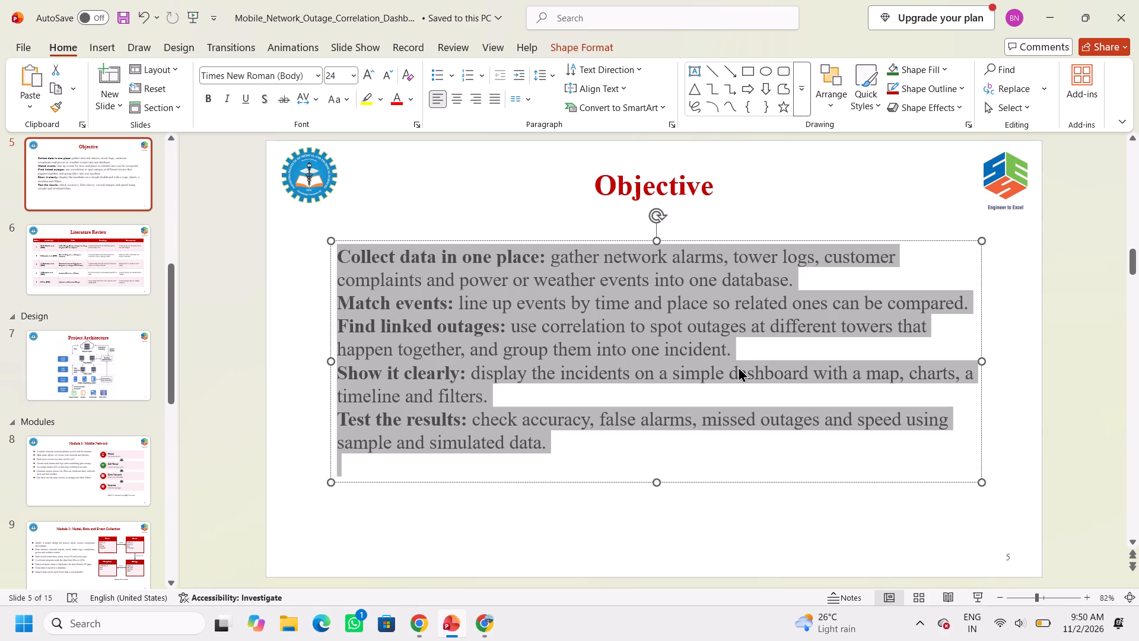
pyautogui.click(498, 95)
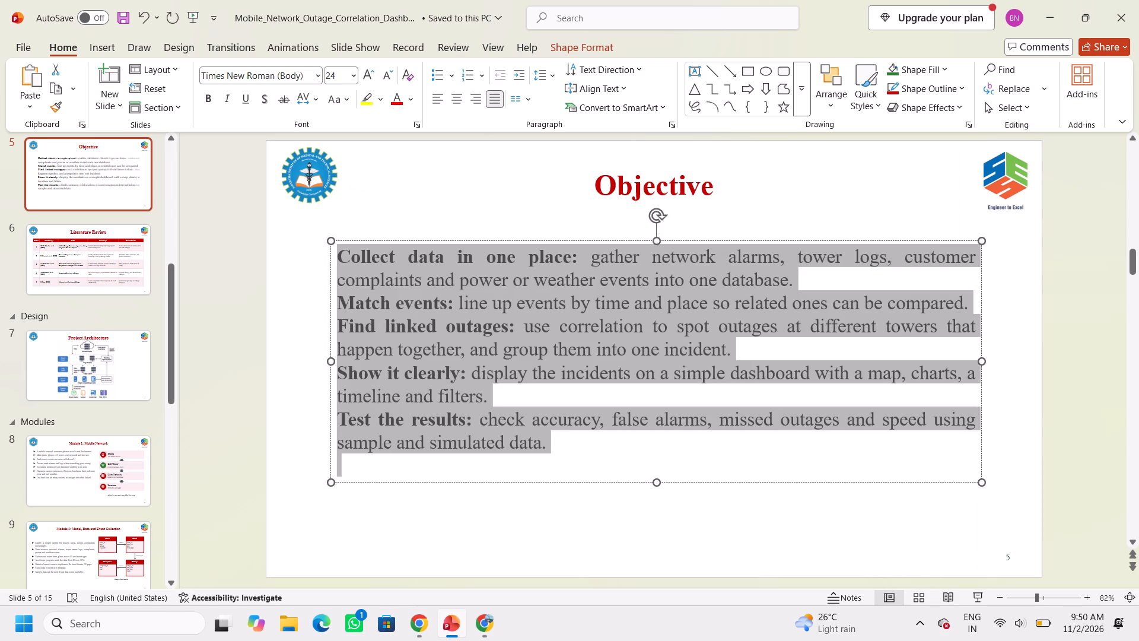
# Add an arrow-style bullet to the first objective, "Collect data in one place".
pyautogui.click(344, 253)
pyautogui.click(344, 253)
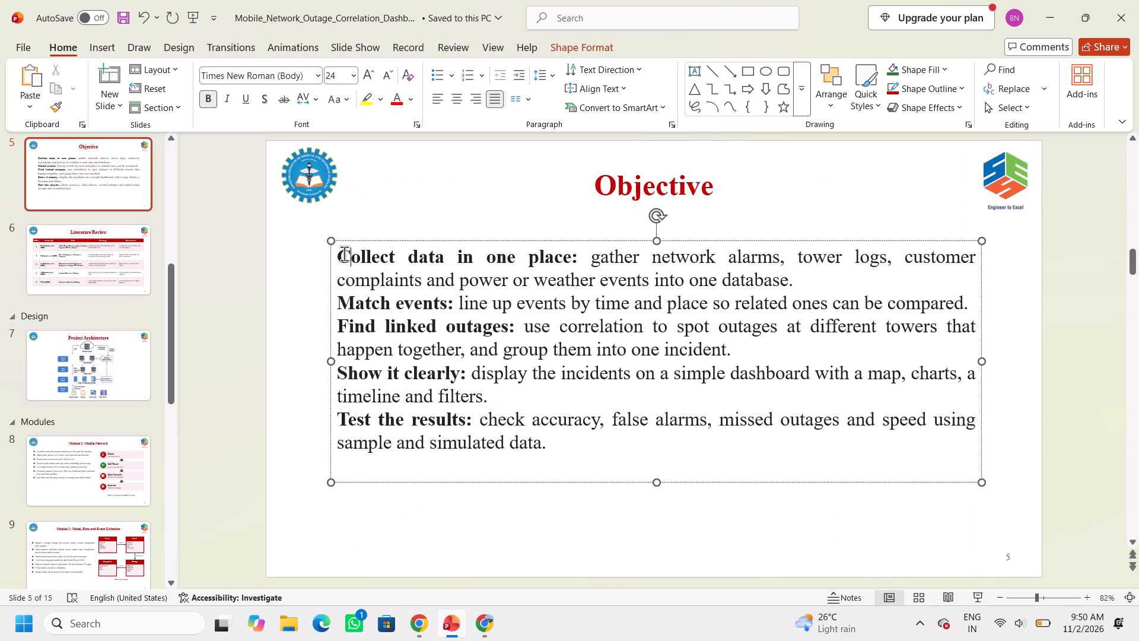
pyautogui.press('Left')
pyautogui.click(453, 75)
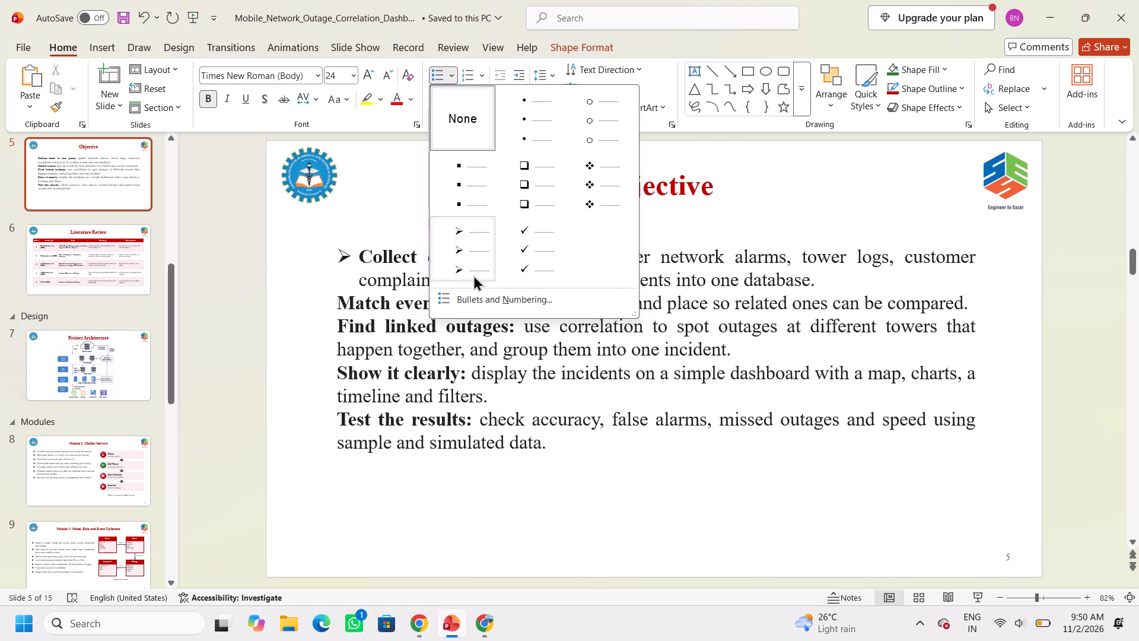
pyautogui.click(473, 264)
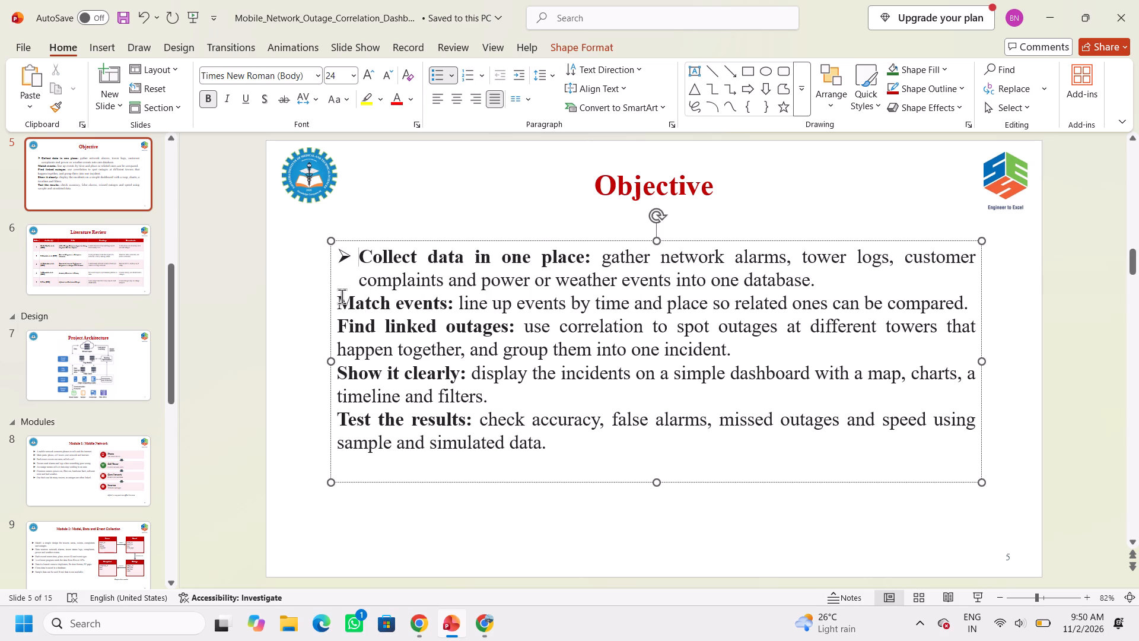
# Carry the arrow bullet over to the "Match events" and "Find linked outages" objectives by rejoining and splitting their paragraphs.
pyautogui.click(342, 296)
pyautogui.press('BackSpace')
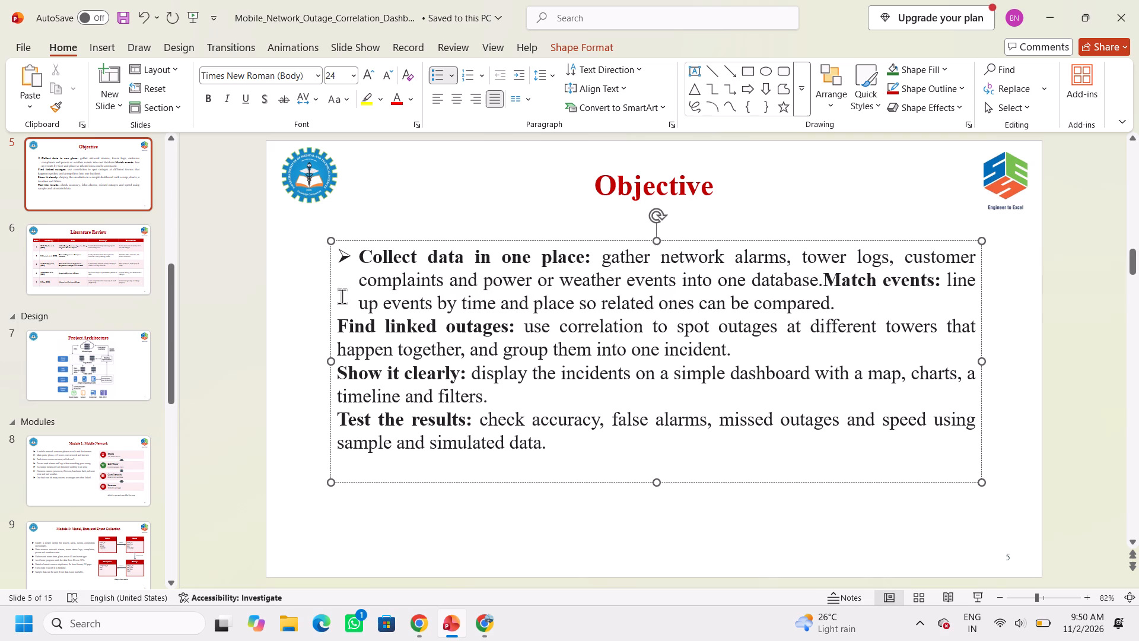
pyautogui.press('Return')
pyautogui.press('Down')
pyautogui.press('Down')
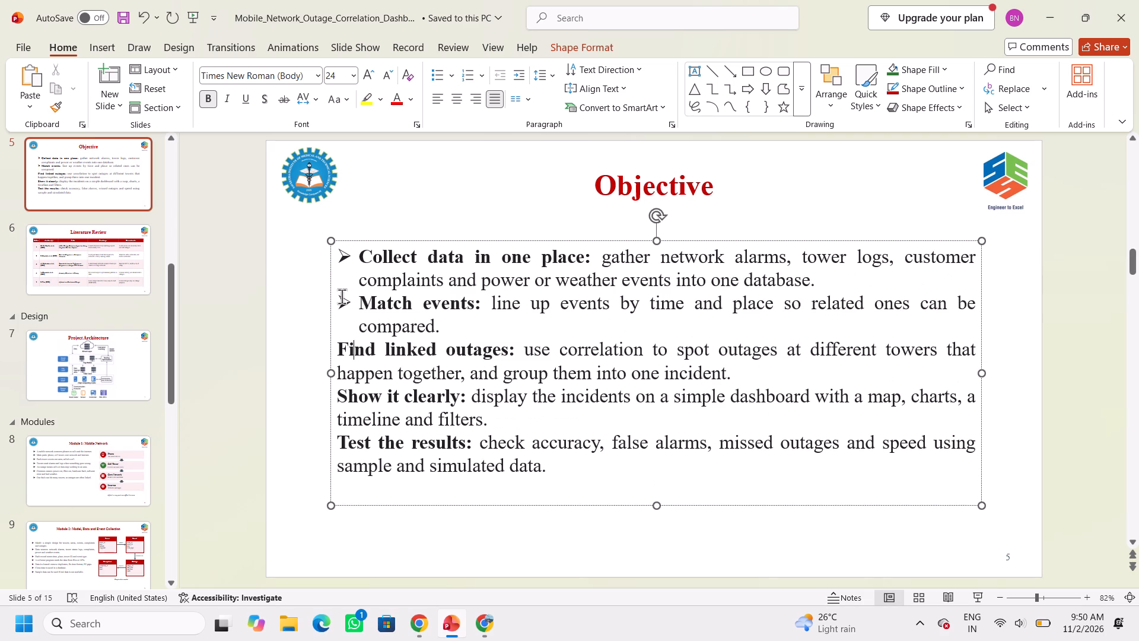
pyautogui.press('Left')
pyautogui.press('Left')
pyautogui.press('BackSpace')
pyautogui.press('Return')
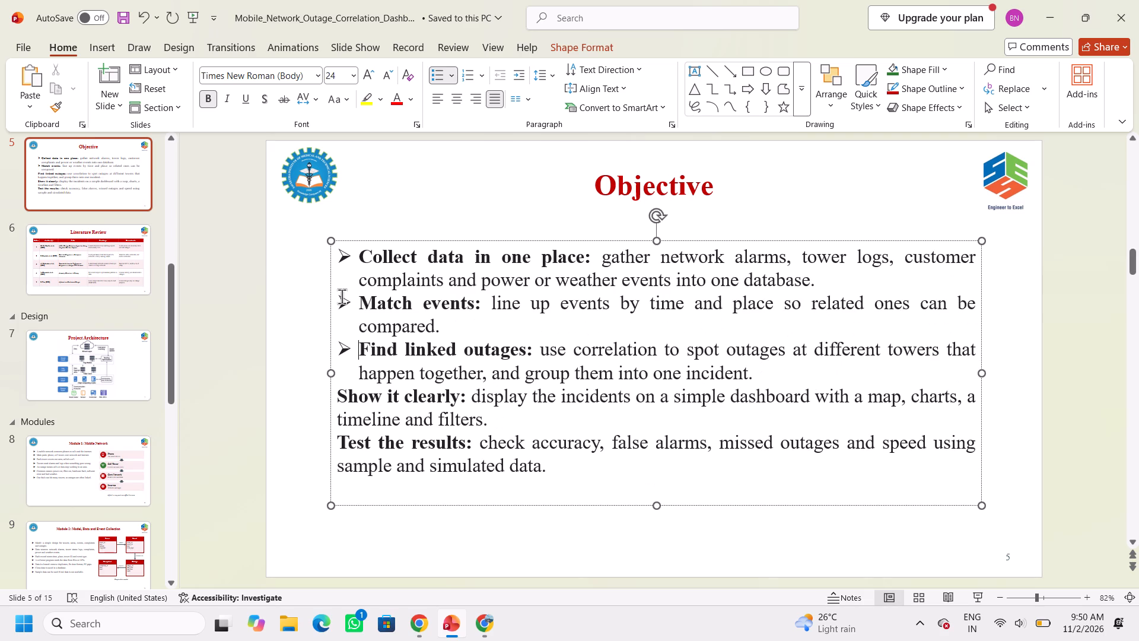
# Carry the arrow bullet over to the "Show it clearly" and "Test the results" objectives by rejoining and splitting their paragraphs.
pyautogui.press('Down')
pyautogui.press('Down')
pyautogui.press('Left')
pyautogui.press('Left')
pyautogui.press('BackSpace')
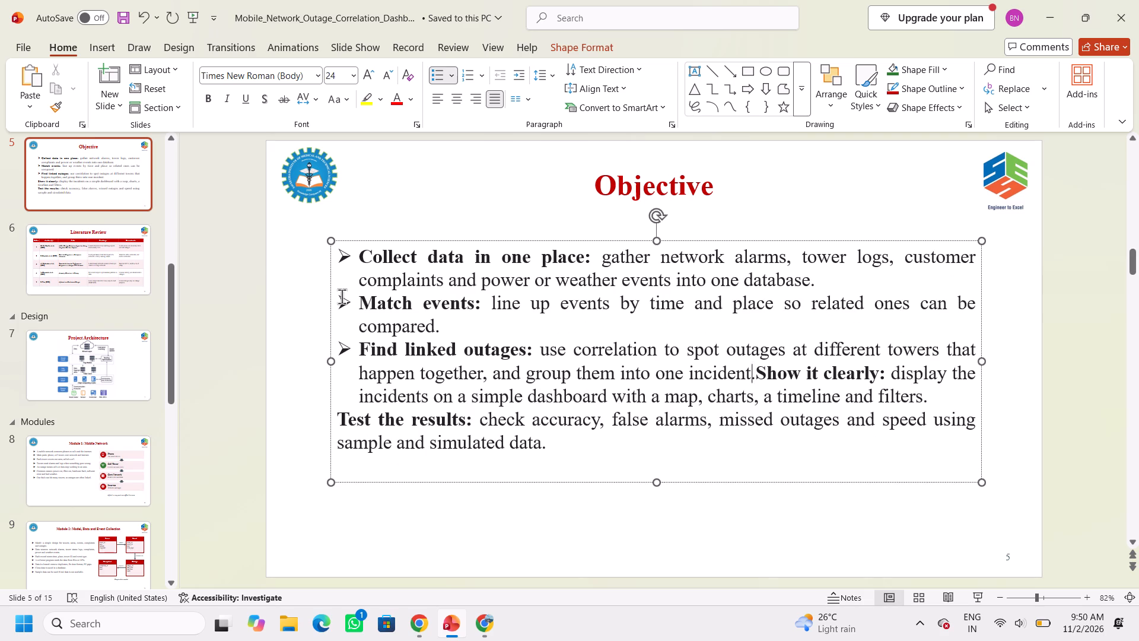
pyautogui.press('Return')
pyautogui.press('Down')
pyautogui.press('Down')
pyautogui.press('Left')
pyautogui.press('Left')
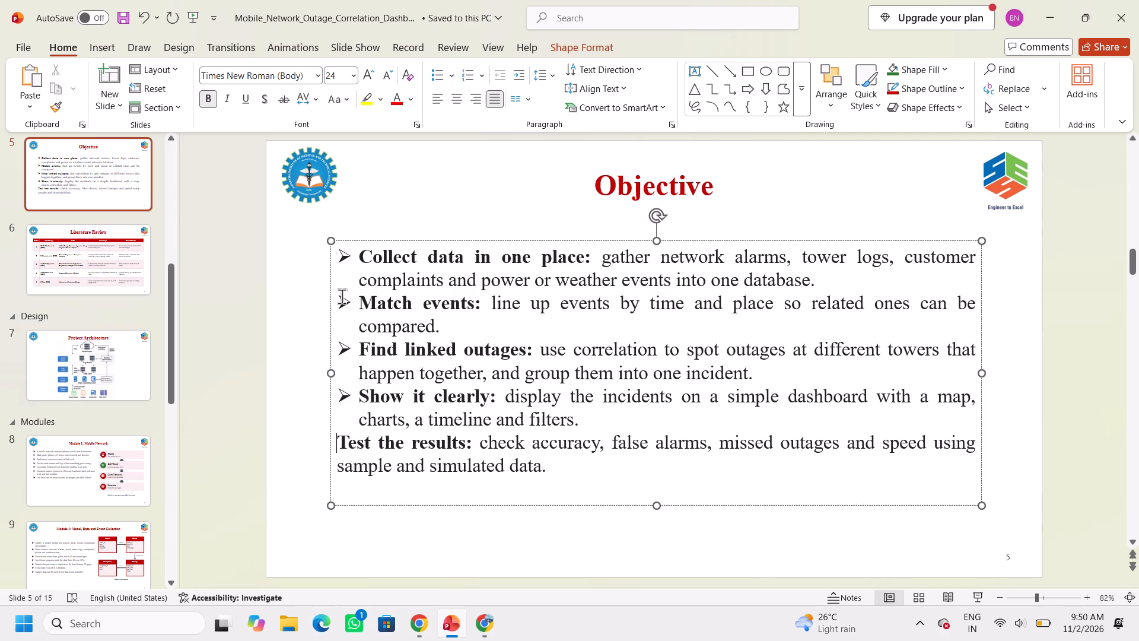
pyautogui.press('BackSpace')
pyautogui.press('Return')
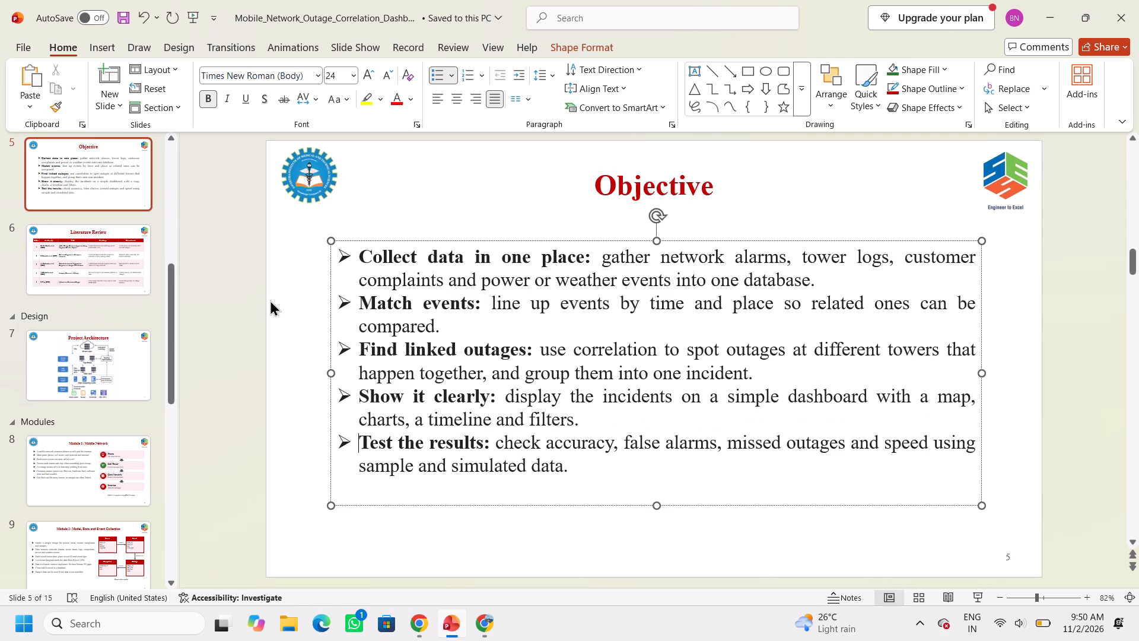
# Move the objectives text box slightly down and to the left so it sits centred beneath the slide title.
pyautogui.click(271, 300)
pyautogui.click(514, 321)
pyautogui.moveTo(619, 238); pyautogui.dragTo(605, 250)
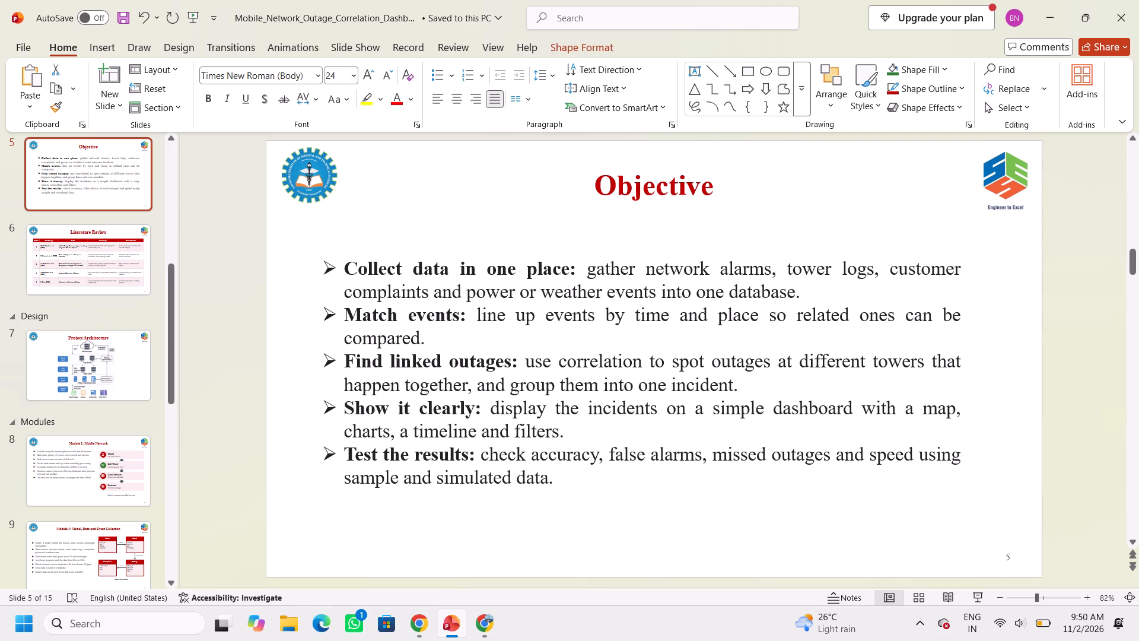
pyautogui.moveTo(605, 250); pyautogui.dragTo(605, 249)
pyautogui.click(215, 461)
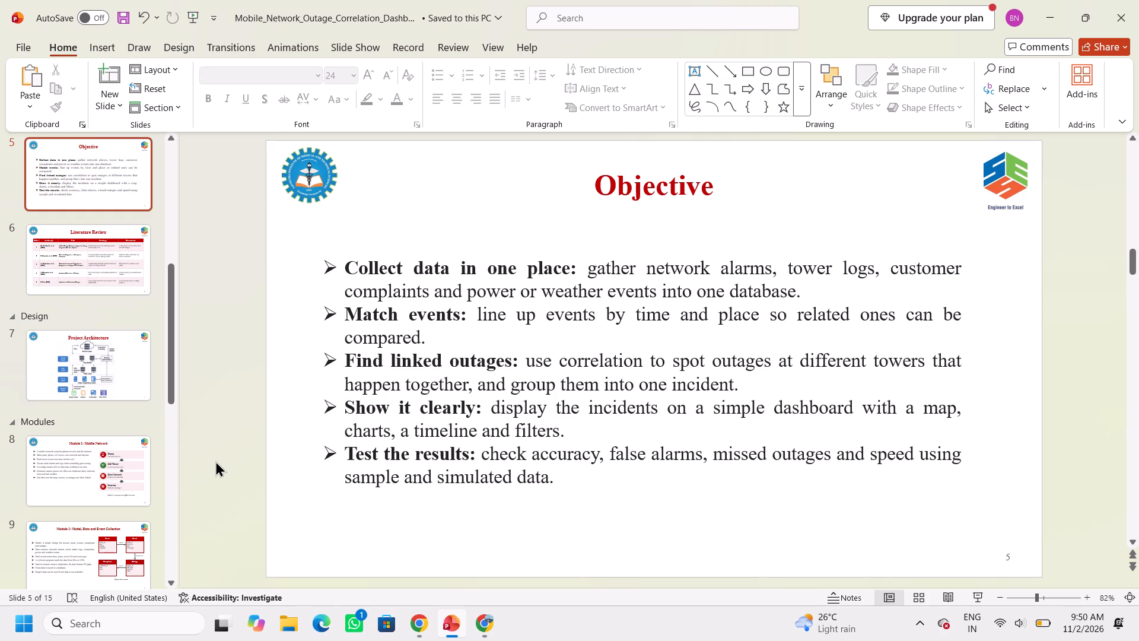
# Review the Literature Review, Project Architecture, Objective and Introduction slides to check the order and content.
pyautogui.click(58, 471)
pyautogui.click(94, 266)
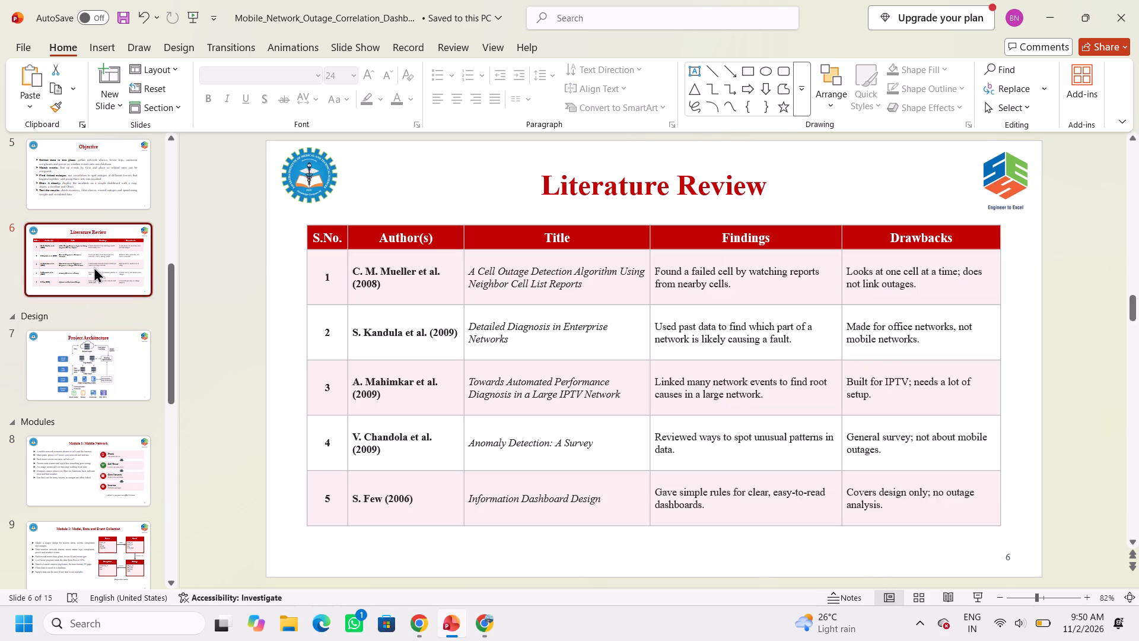
pyautogui.scroll(1, 89, 287)
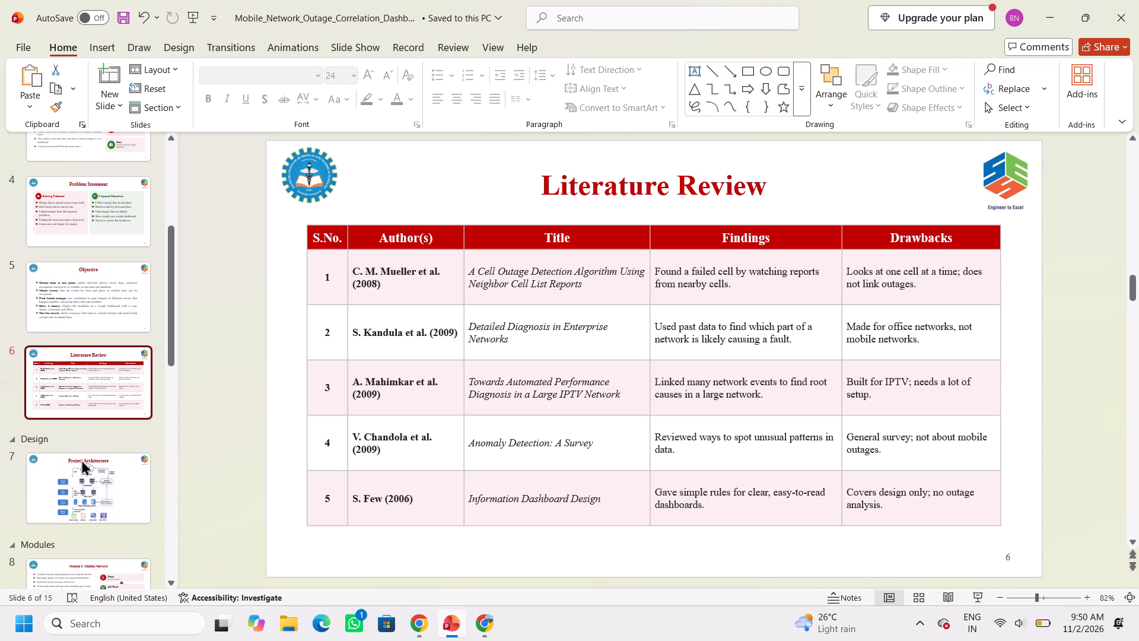
pyautogui.click(81, 468)
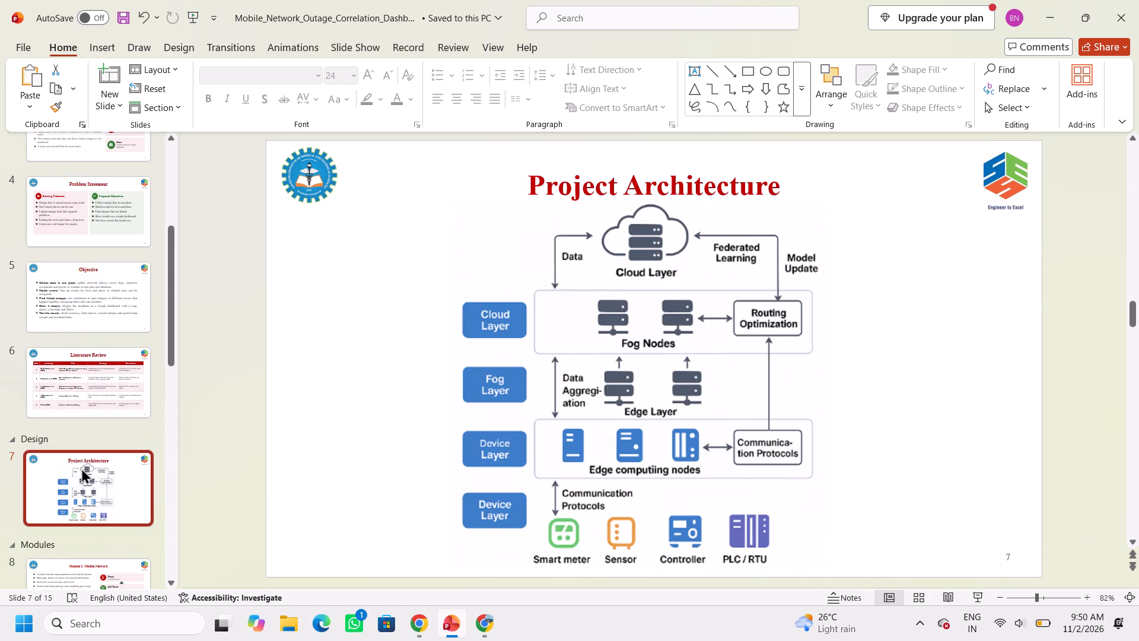
pyautogui.click(96, 320)
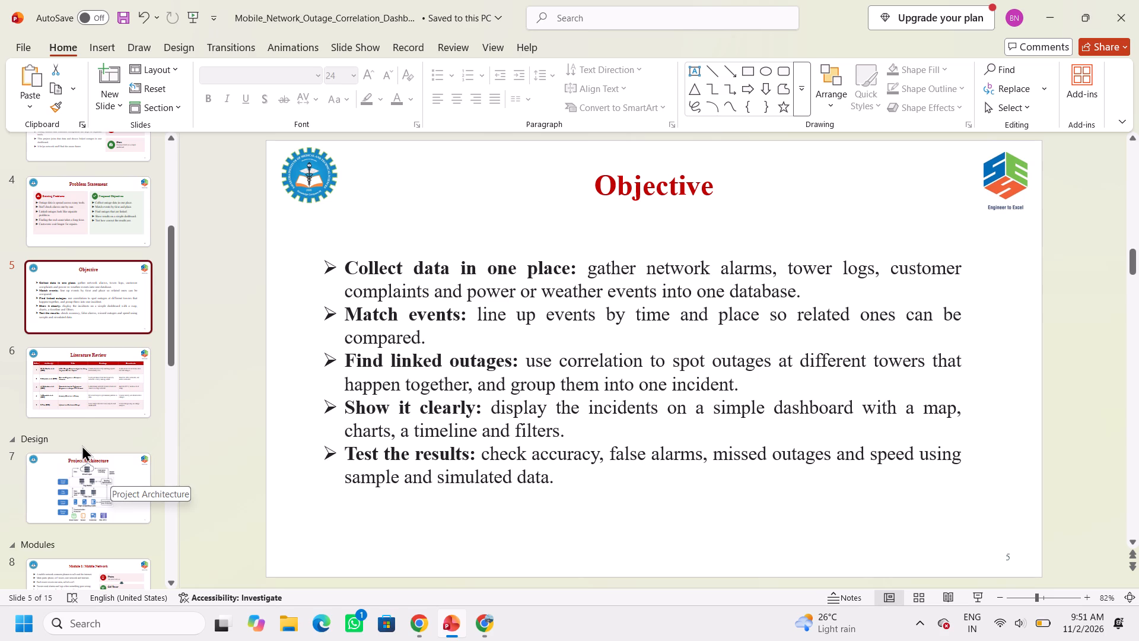
pyautogui.press('Up')
pyautogui.press('Up')
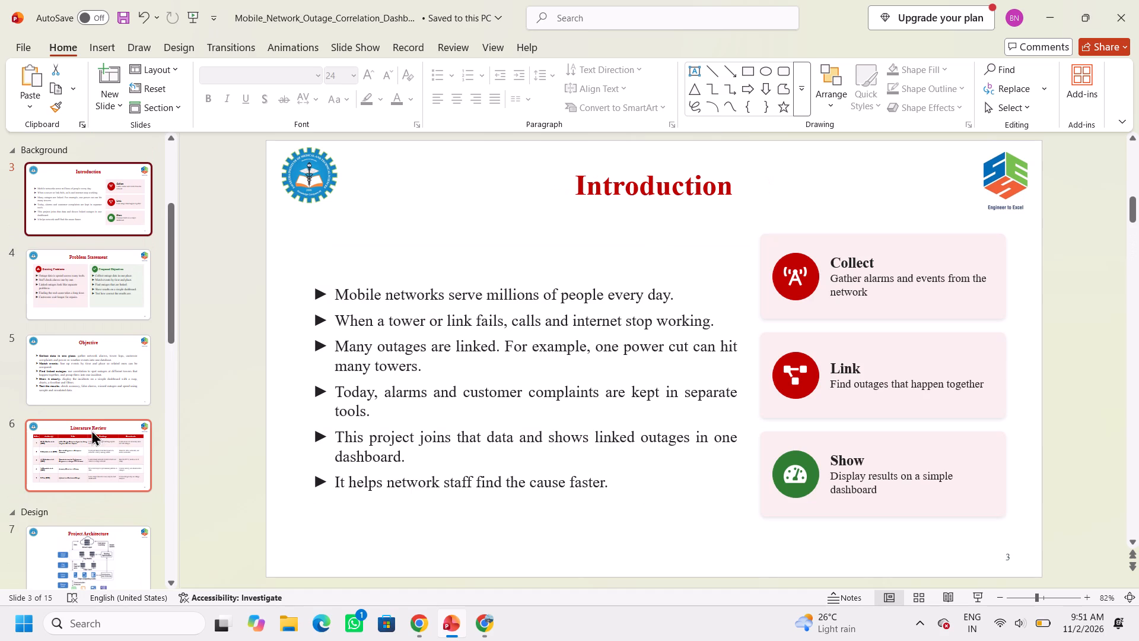
# Save the presentation.
pyautogui.click(206, 380)
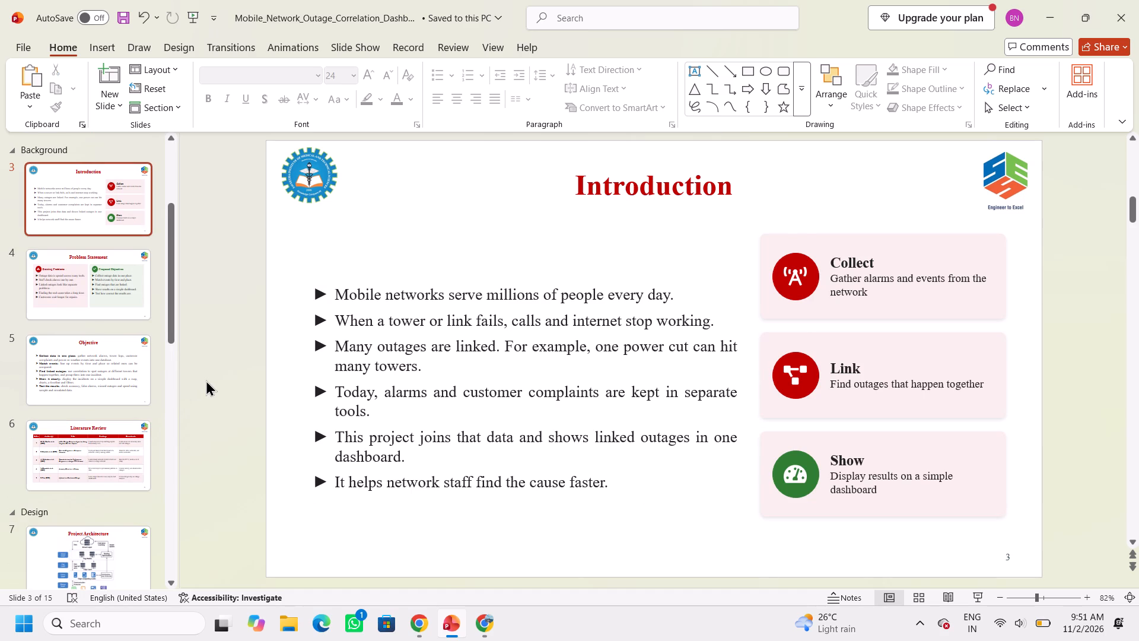
pyautogui.hotkey('ctrl', 'a')
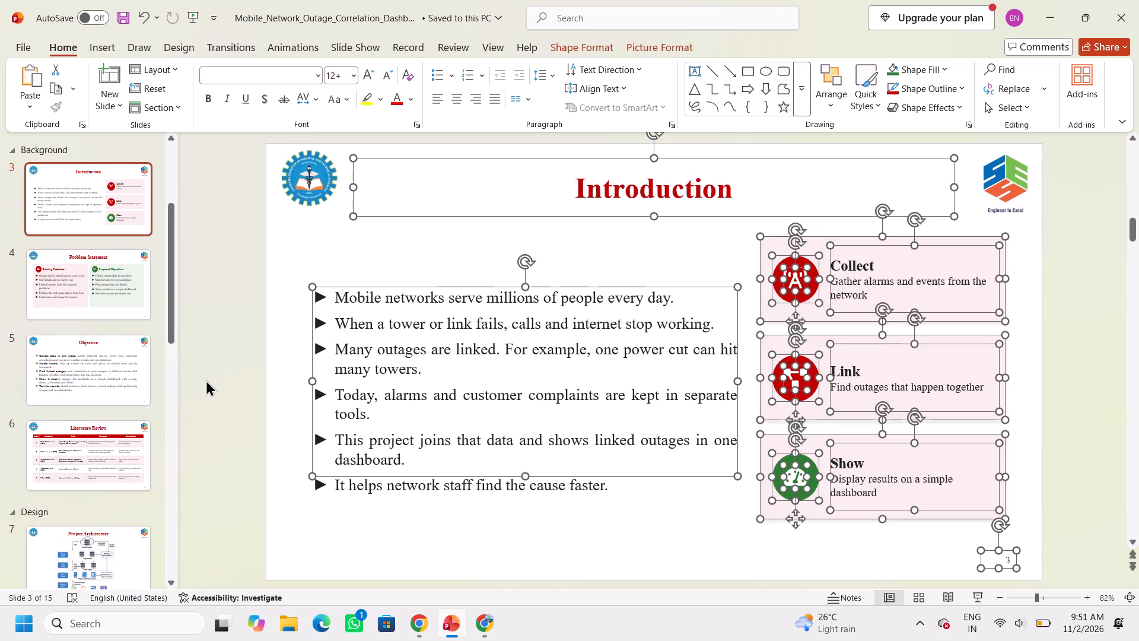
pyautogui.hotkey('ctrl', 's')
pyautogui.hotkey('ctrl', 's')
pyautogui.hotkey('ctrl', 's')
pyautogui.click(206, 380)
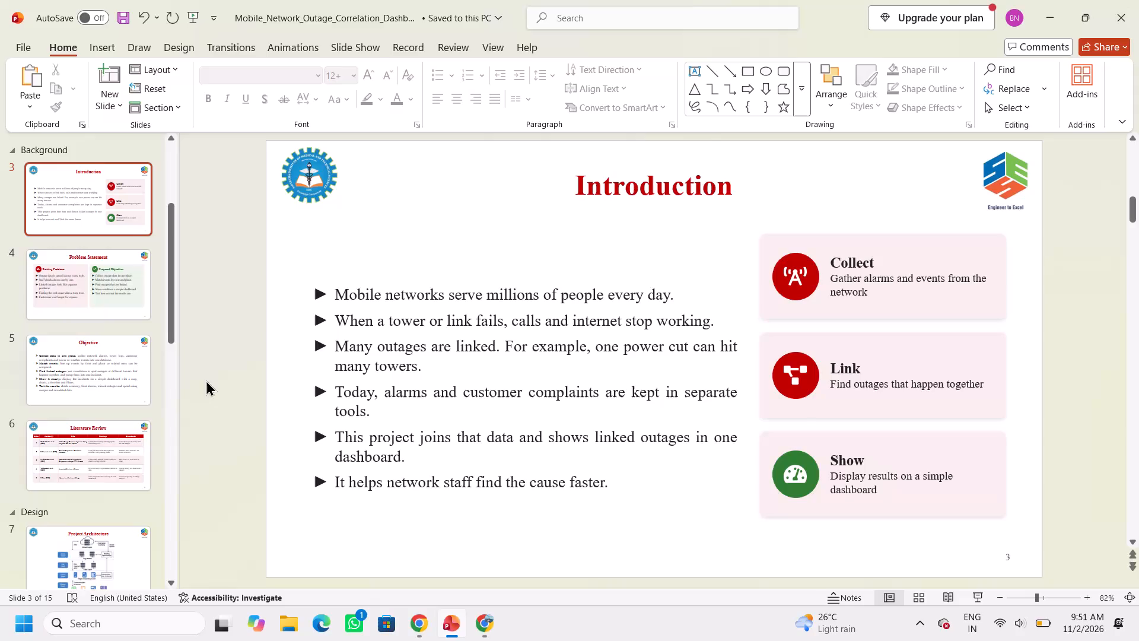
pyautogui.hotkey('ctrl', 's')
pyautogui.hotkey('ctrl', 's')
pyautogui.hotkey('ctrl', 's')
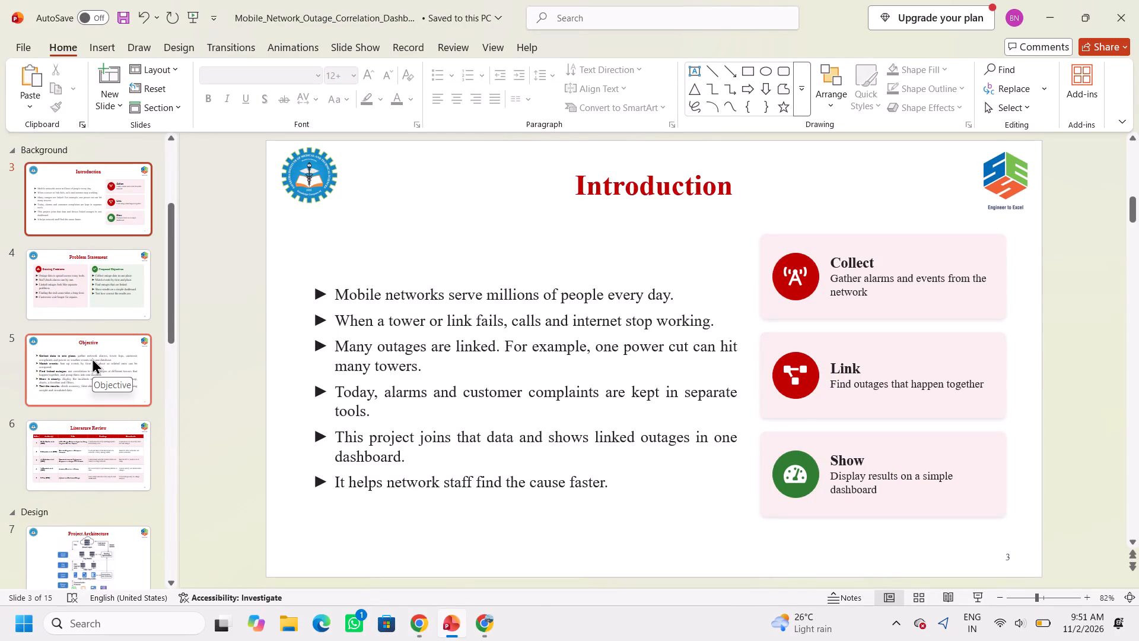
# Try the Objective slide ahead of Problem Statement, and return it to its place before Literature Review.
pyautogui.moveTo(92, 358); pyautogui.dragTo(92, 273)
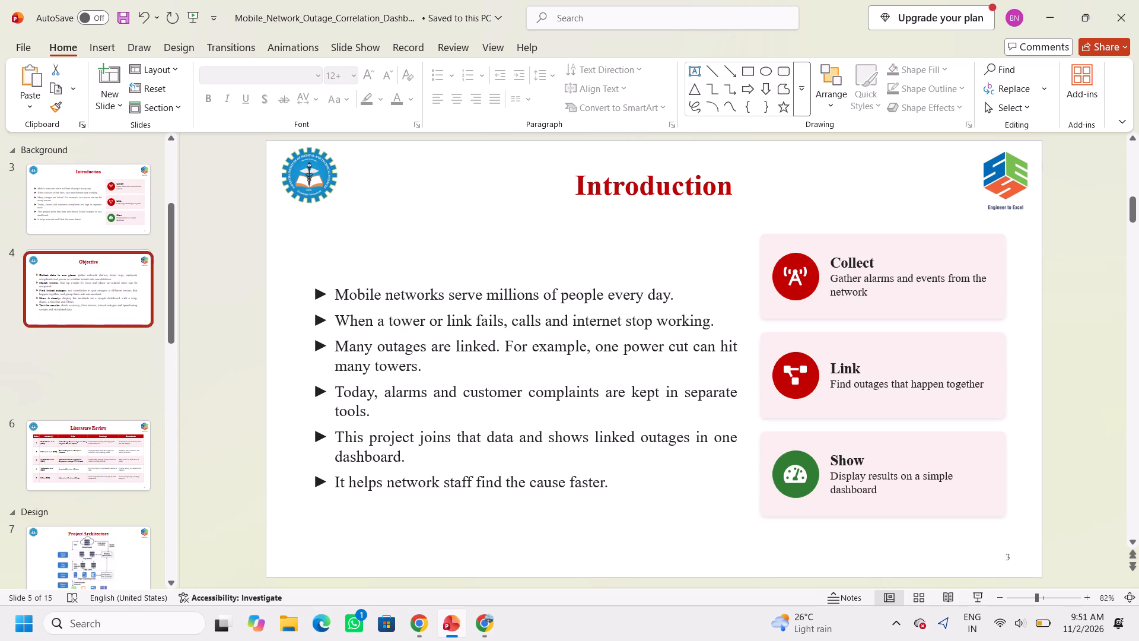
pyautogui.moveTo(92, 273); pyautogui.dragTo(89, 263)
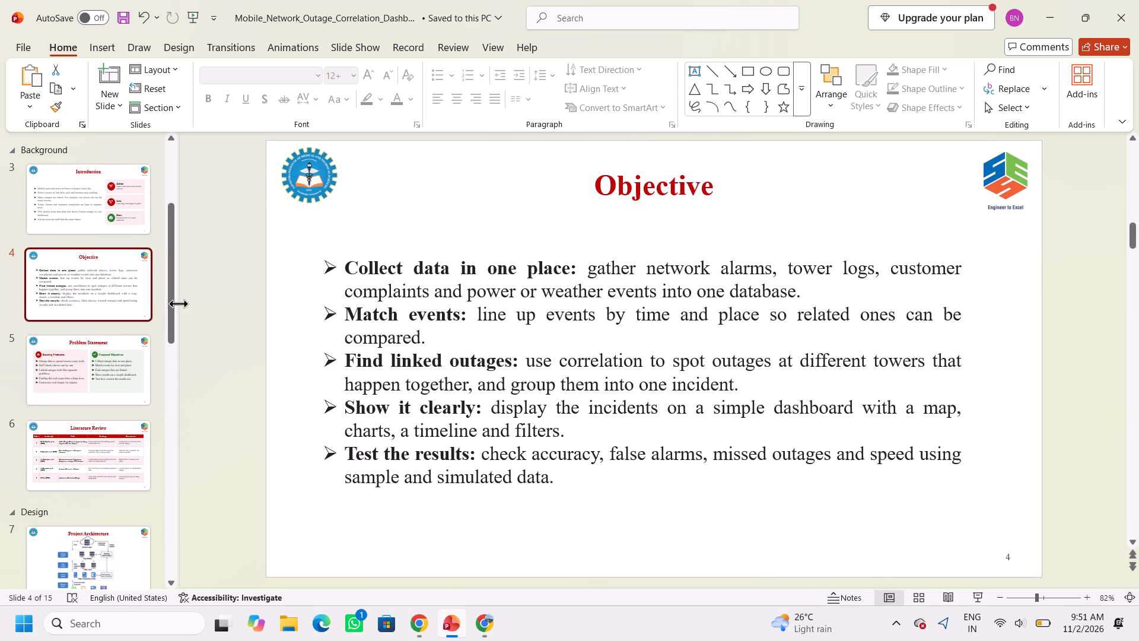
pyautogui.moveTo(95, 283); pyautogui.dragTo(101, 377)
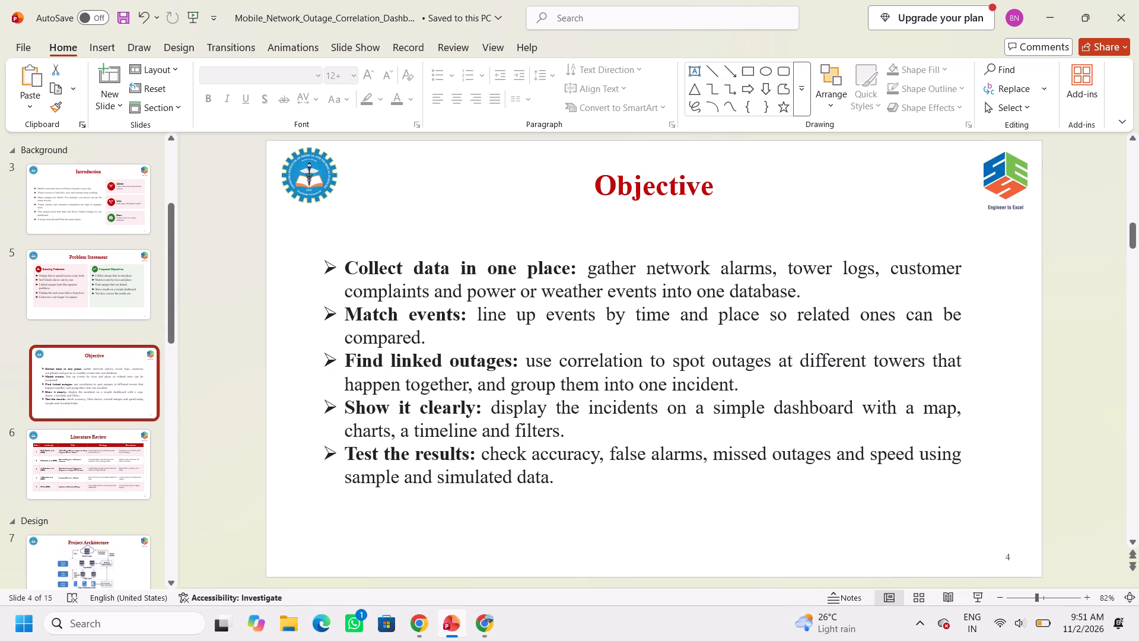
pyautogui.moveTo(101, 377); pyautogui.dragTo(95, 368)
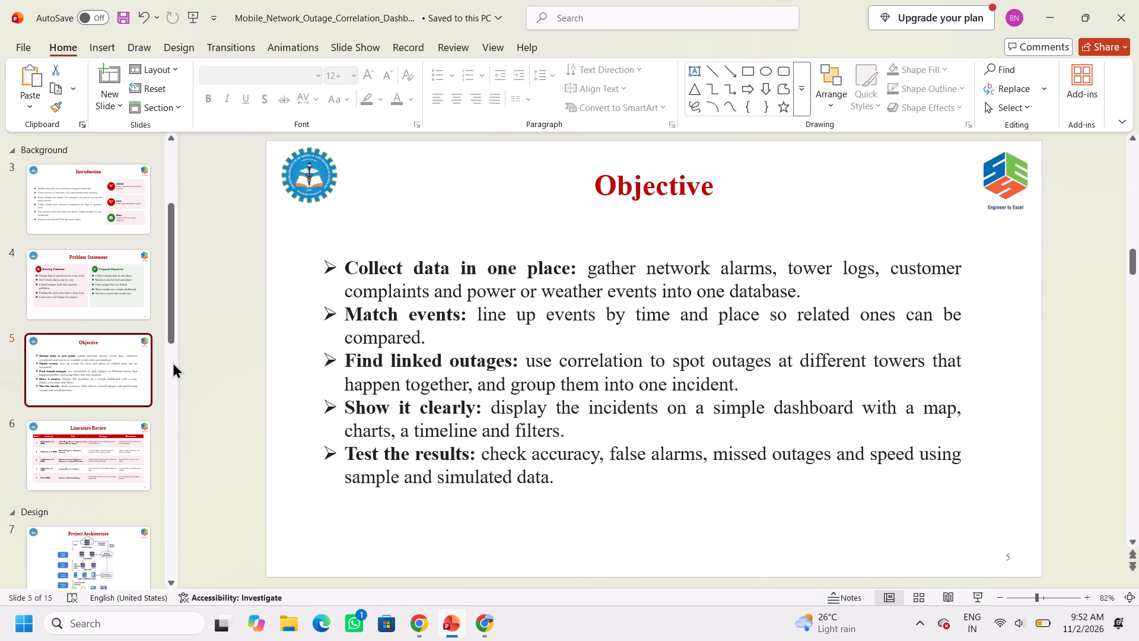
# Look through the slides following Objective, from Literature Review and Project Architecture to the module slides.
pyautogui.press('Down')
pyautogui.press('Down')
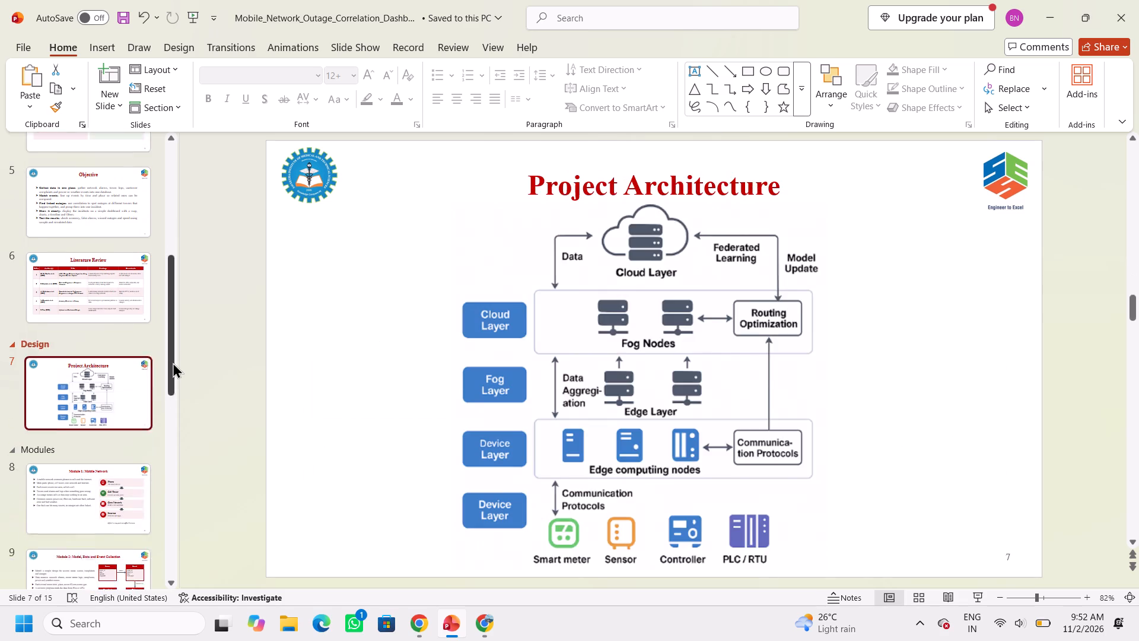
pyautogui.press('Down')
pyautogui.press('Down')
pyautogui.press('Down')
pyautogui.press('Down')
pyautogui.press('Down')
pyautogui.press('Up')
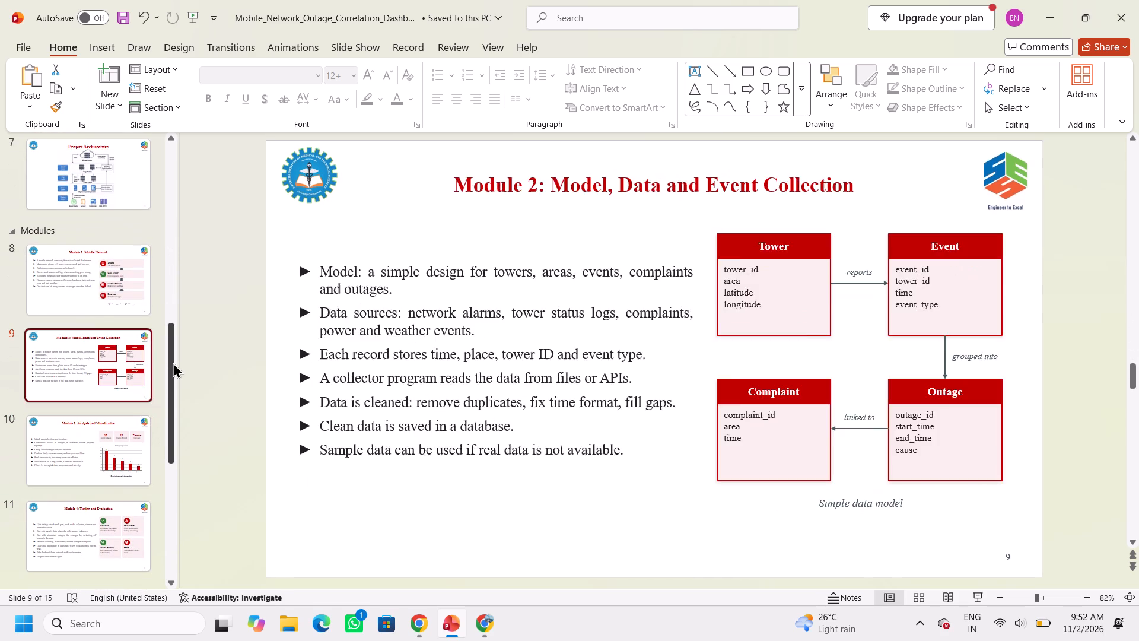
pyautogui.press('Up')
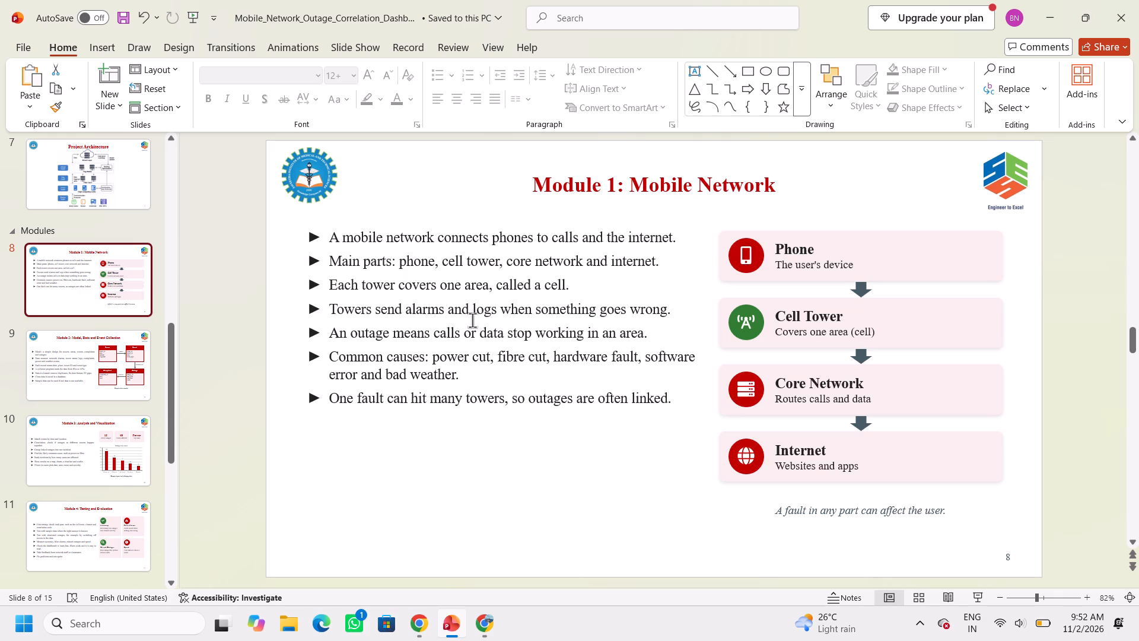
# Shorten the bullet text box on the Module 1: Mobile Network slide so its lower edge sits just below the last bullet.
pyautogui.click(472, 320)
pyautogui.moveTo(559, 226); pyautogui.dragTo(564, 248)
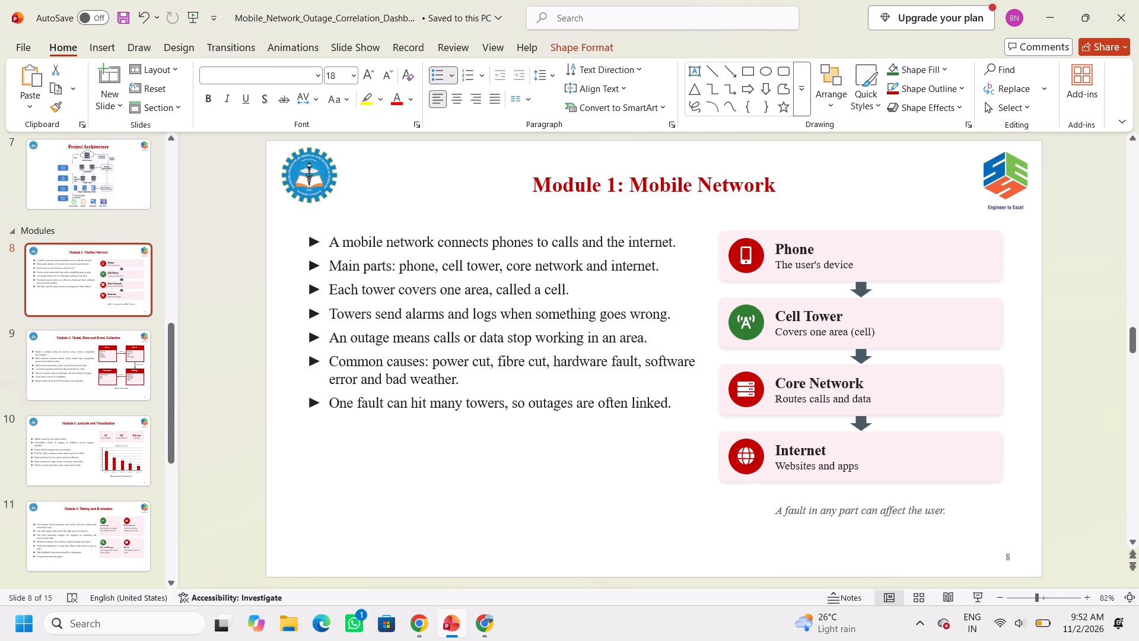
pyautogui.moveTo(564, 248); pyautogui.dragTo(564, 233)
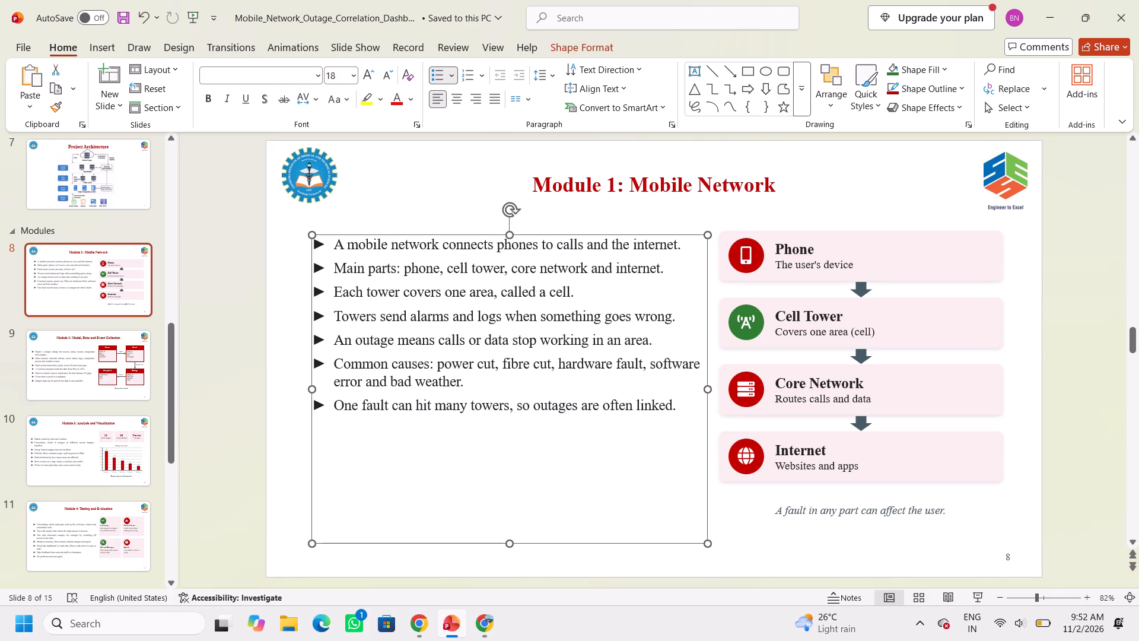
pyautogui.moveTo(510, 543); pyautogui.dragTo(511, 442)
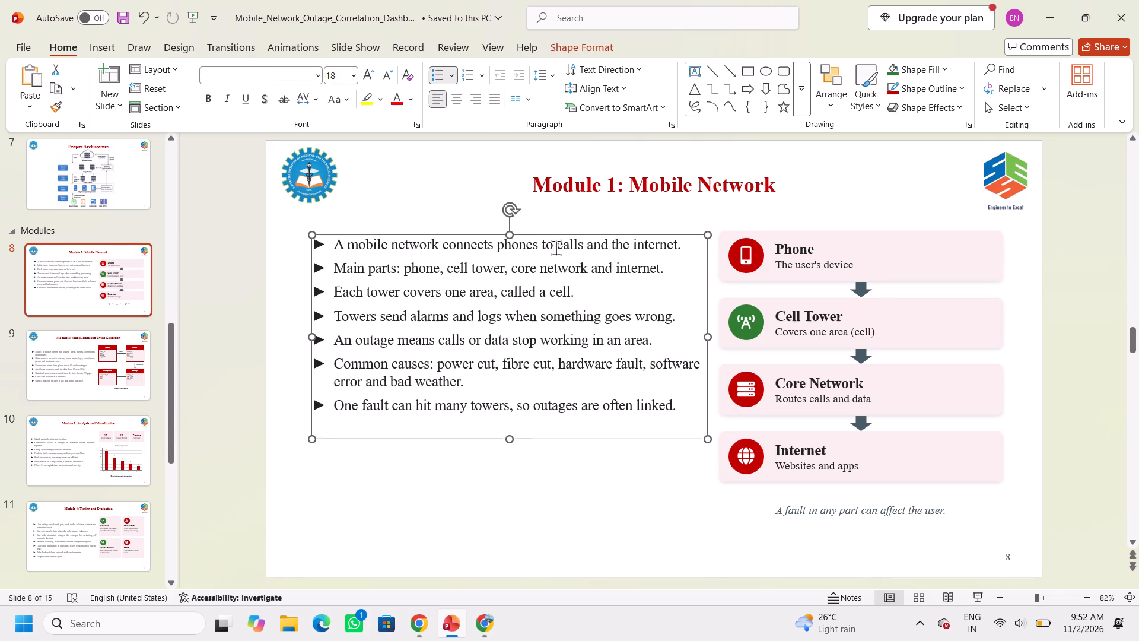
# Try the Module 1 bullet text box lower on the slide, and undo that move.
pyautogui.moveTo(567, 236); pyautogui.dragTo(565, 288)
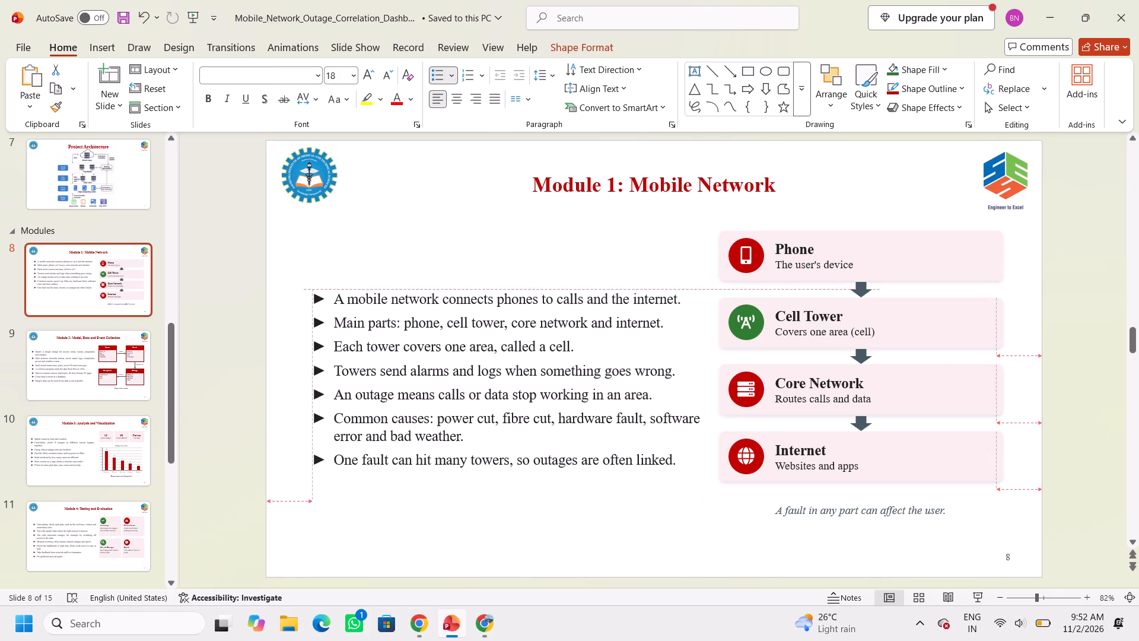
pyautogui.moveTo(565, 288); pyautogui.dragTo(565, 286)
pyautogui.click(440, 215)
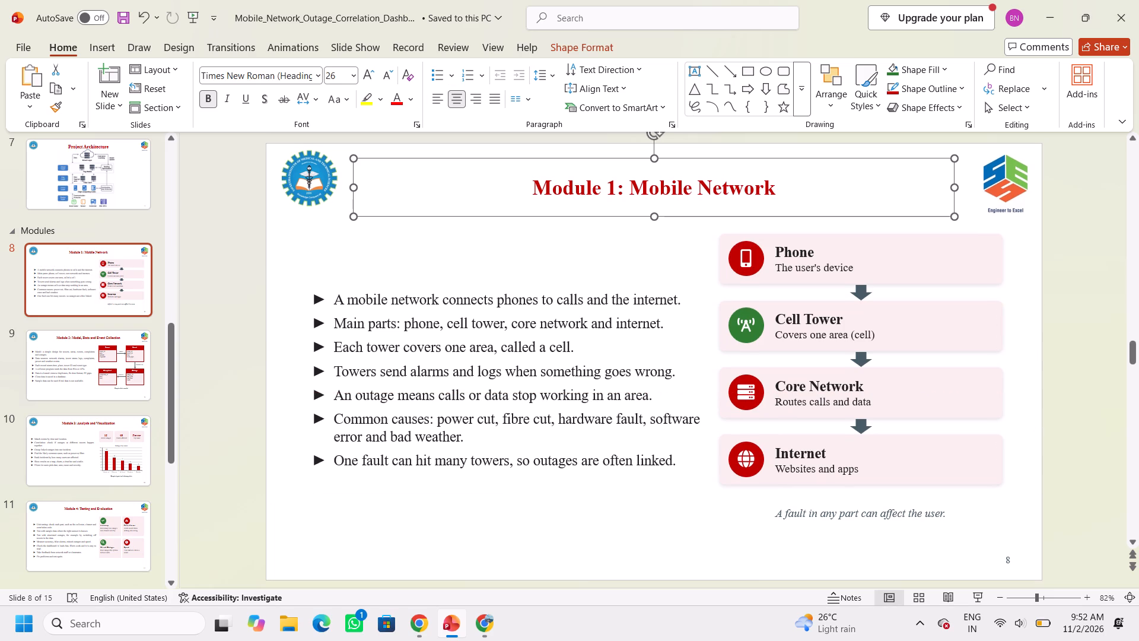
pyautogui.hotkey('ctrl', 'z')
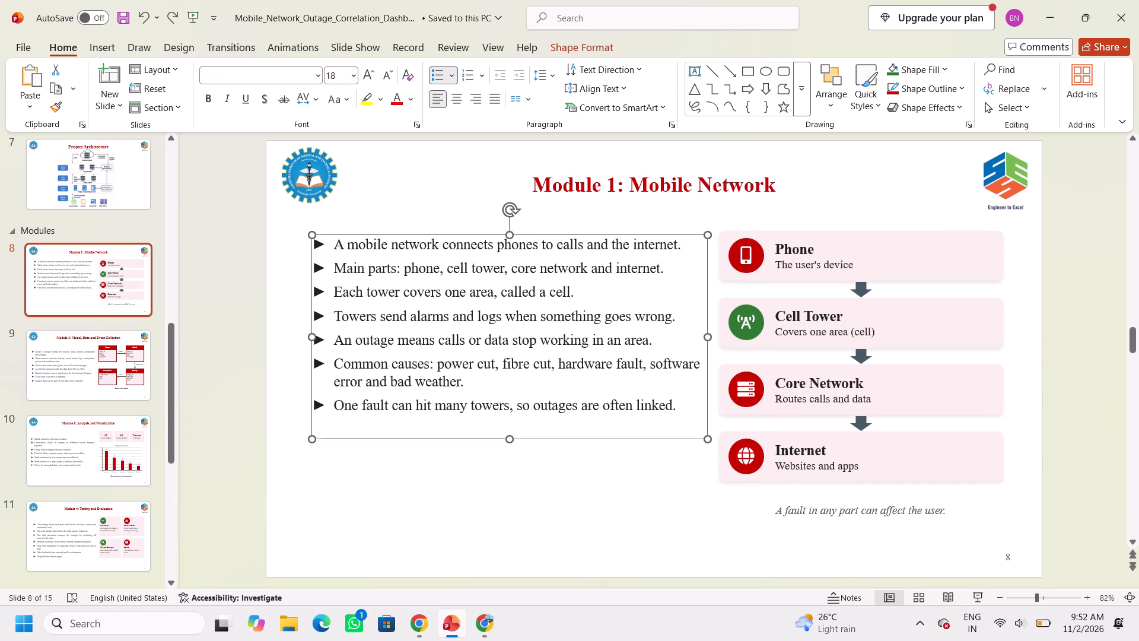
# Move the Module 1 bullet text box down so it sits roughly centred beside the Phone-to-Internet diagram.
pyautogui.moveTo(549, 233); pyautogui.dragTo(542, 277)
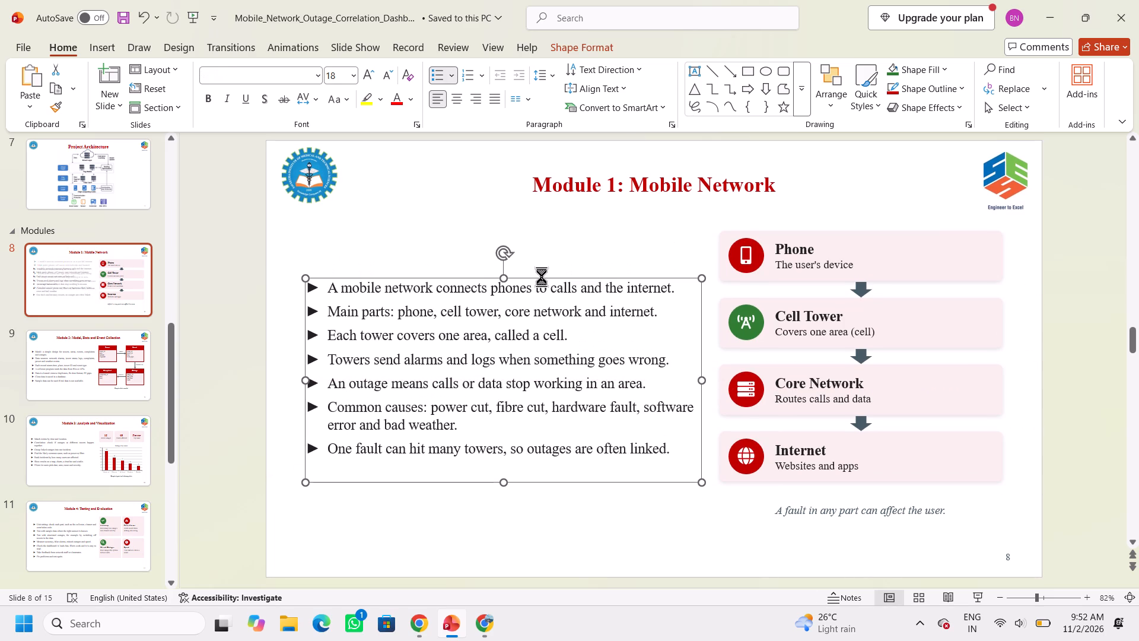
# Save the presentation with the repositioned Module 1 text and deselect the text box.
pyautogui.hotkey('ctrl', 's')
pyautogui.hotkey('ctrl', 's')
pyautogui.hotkey('ctrl', 's')
pyautogui.click(240, 246)
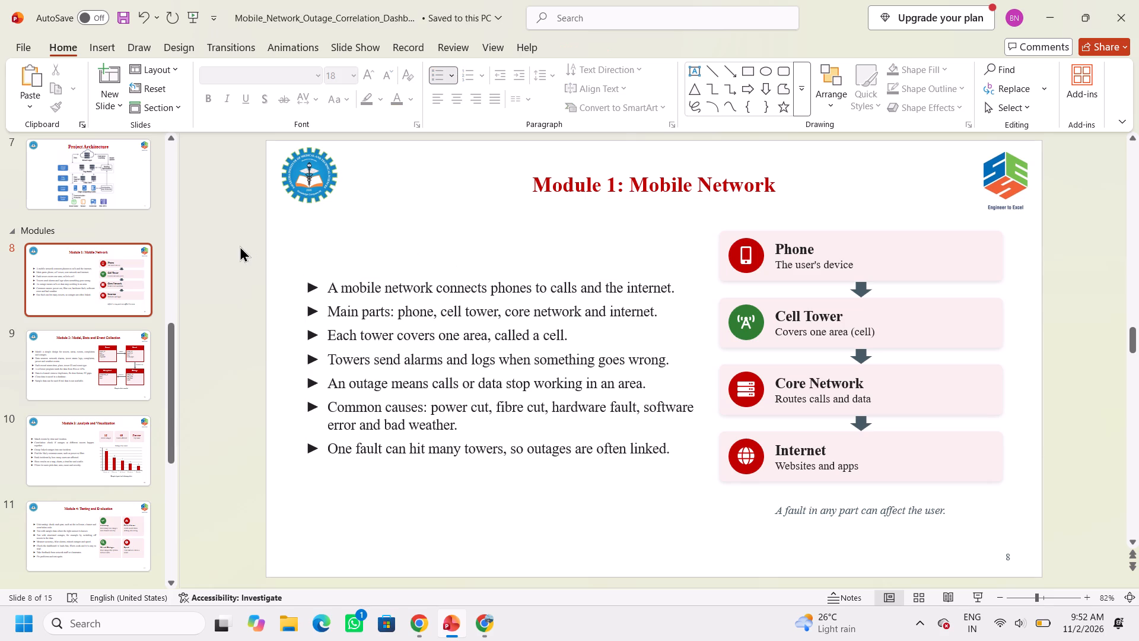
# Check the Module 3: Analysis and Visualization slide and the thumbnails of the Outcomes slides through References.
pyautogui.click(91, 417)
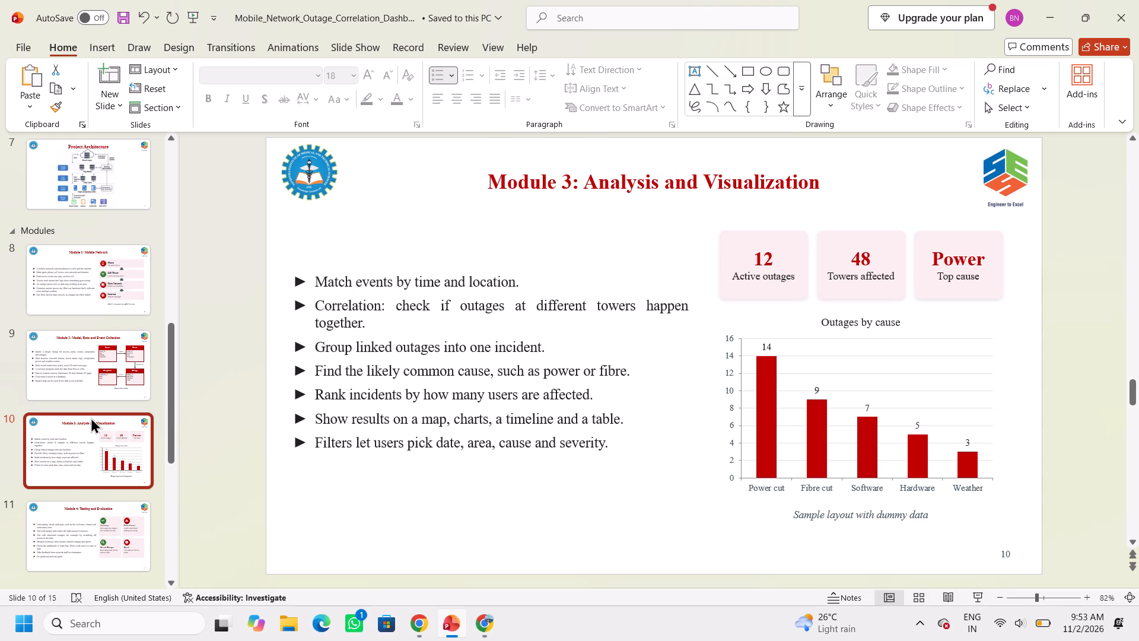
pyautogui.scroll(-3, 91, 417)
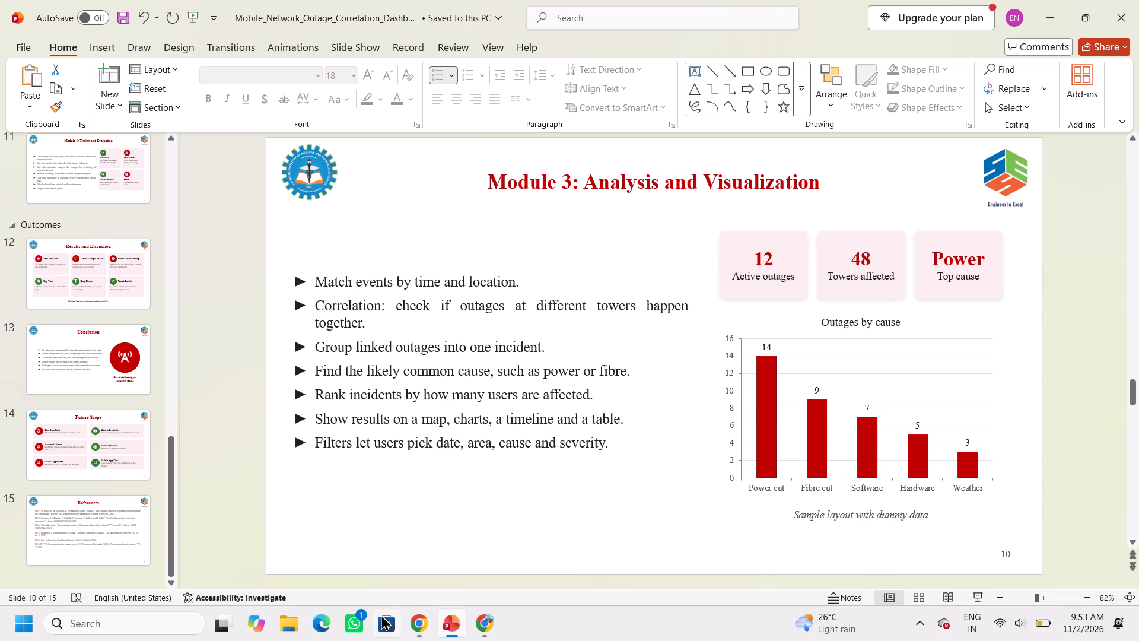
# Save the presentation.
pyautogui.hotkey('ctrl', 's')
pyautogui.hotkey('ctrl', 's')
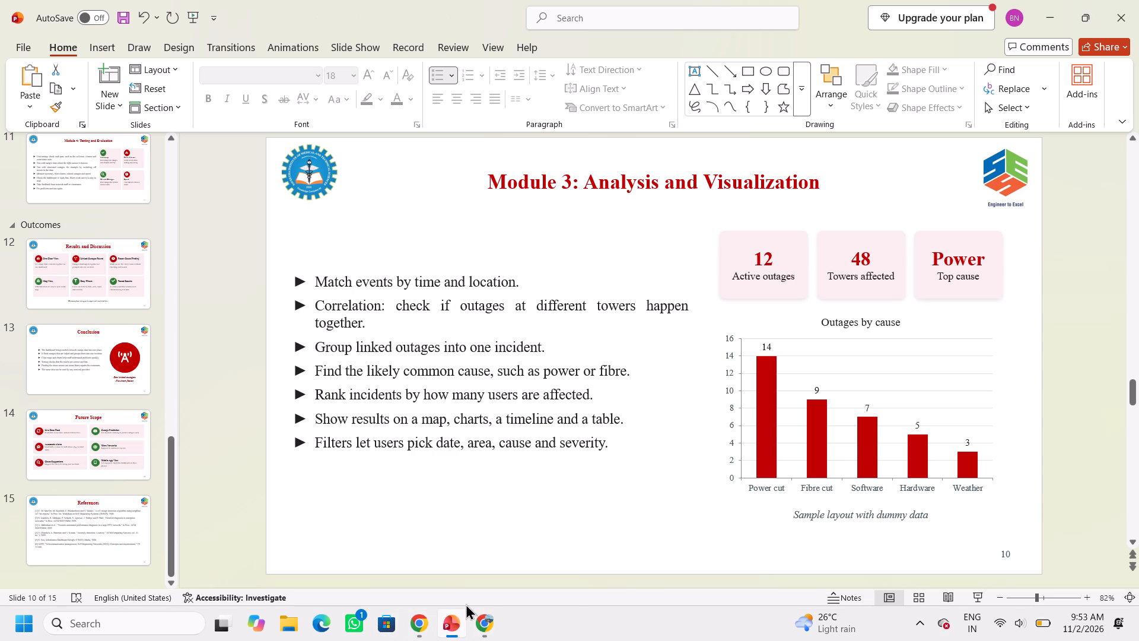
pyautogui.hotkey('ctrl', 's')
pyautogui.hotkey('ctrl', 's')
pyautogui.hotkey('ctrl', 's')
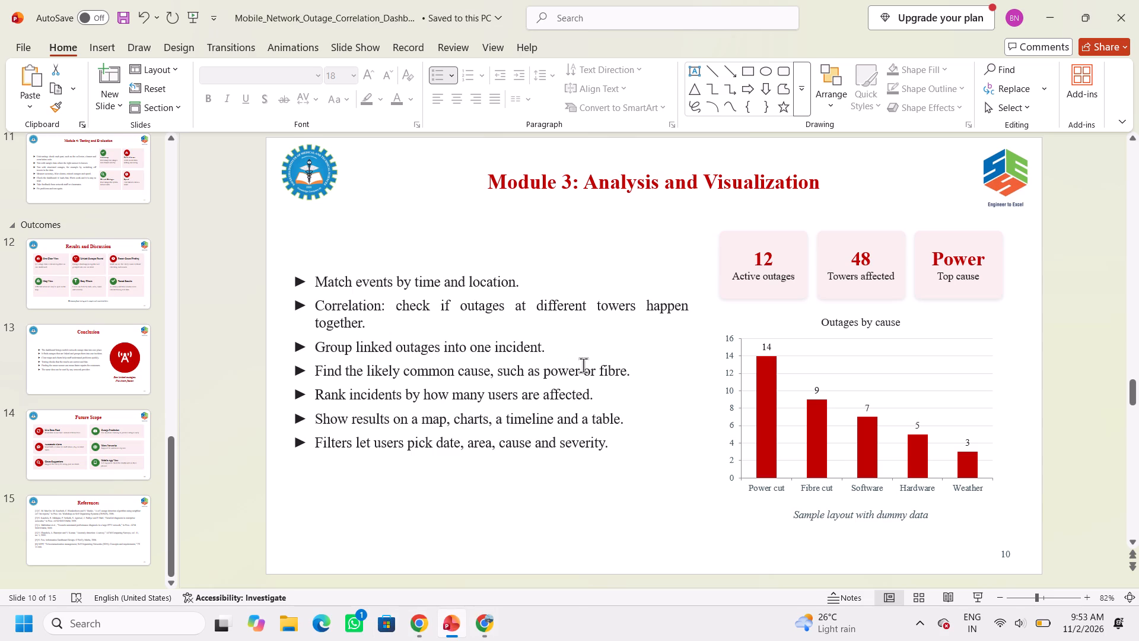
# Review the opening slides again, from the title and Agenda through Introduction to Problem Statement.
pyautogui.scroll(5, 591, 353)
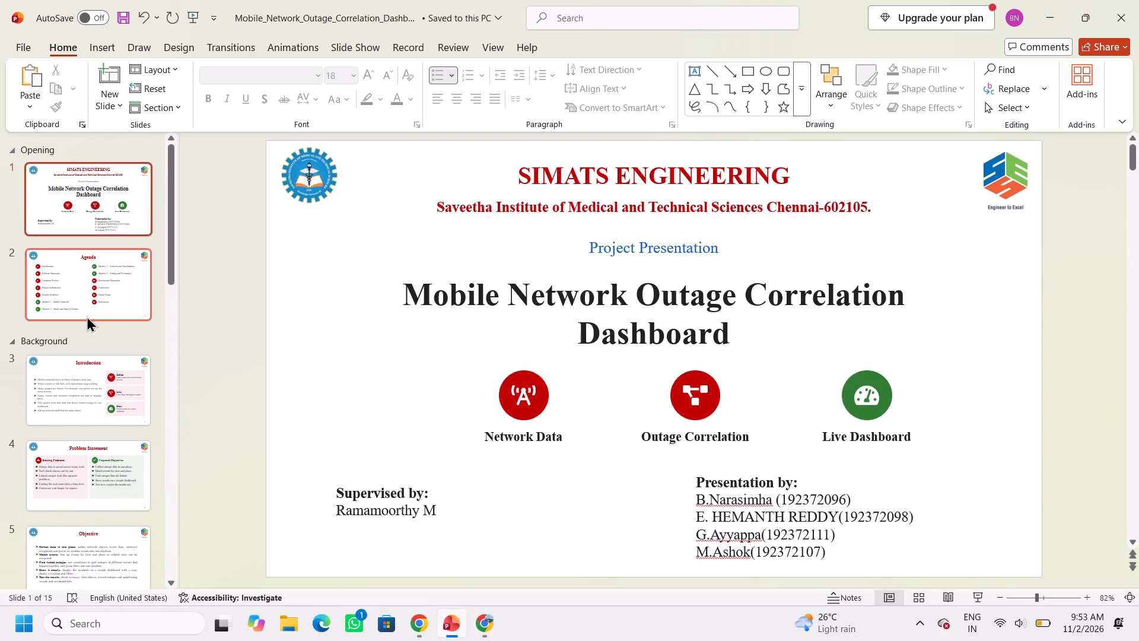
pyautogui.click(87, 313)
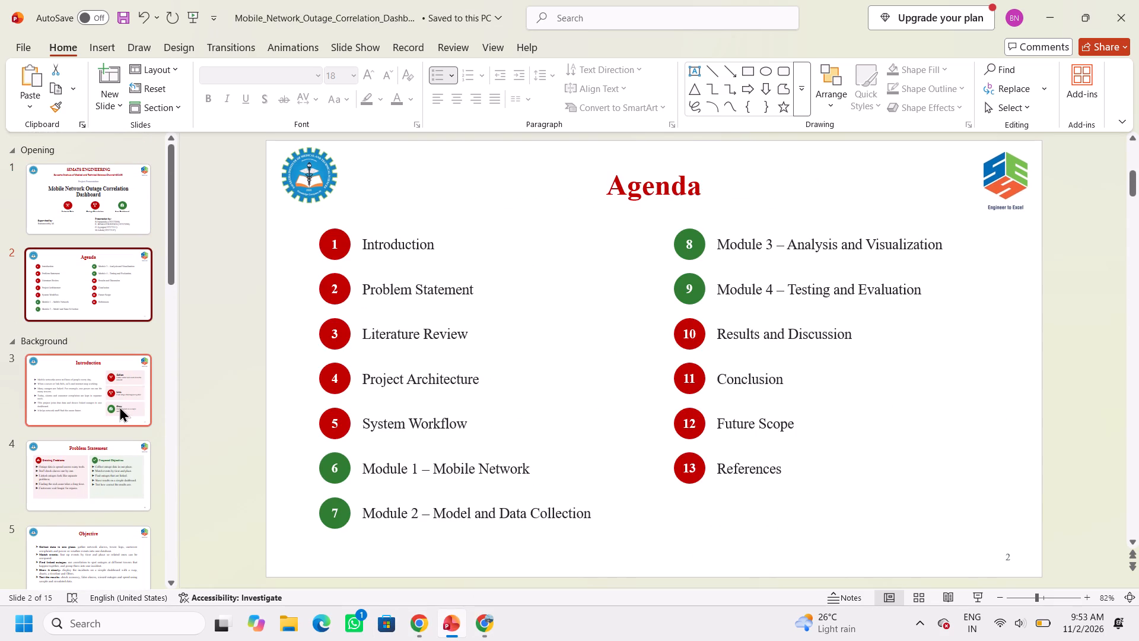
pyautogui.click(119, 406)
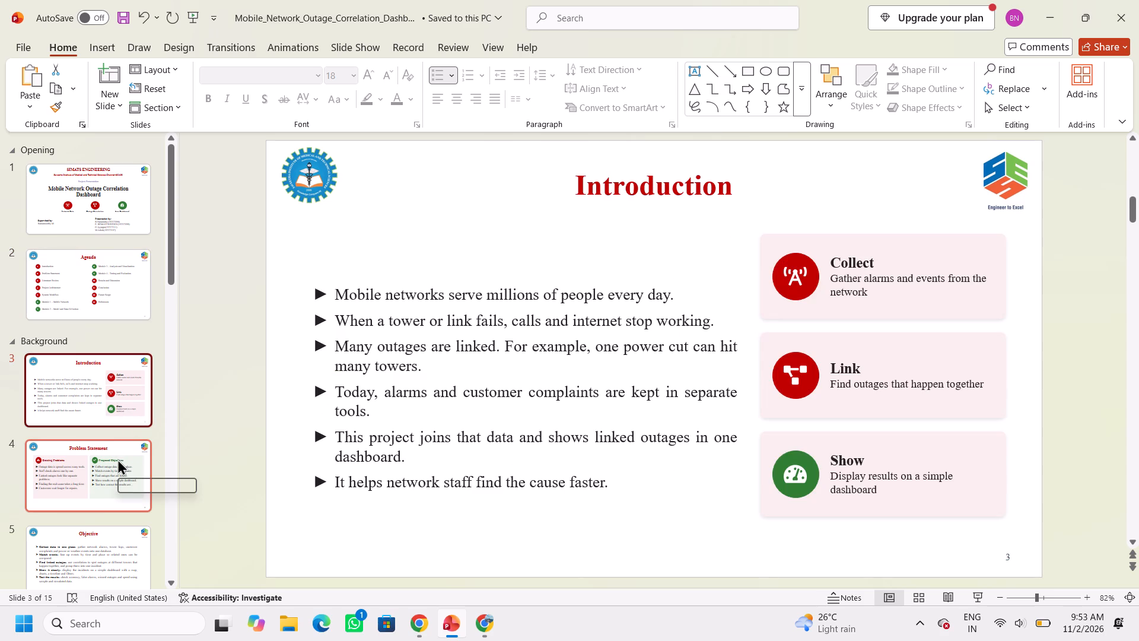
pyautogui.click(117, 459)
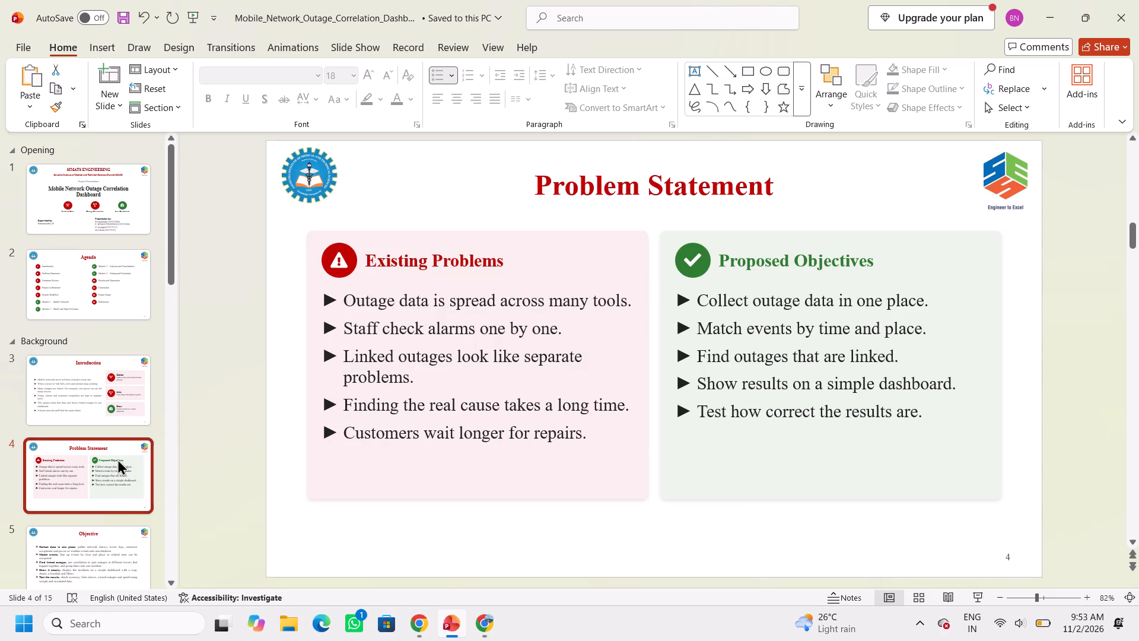
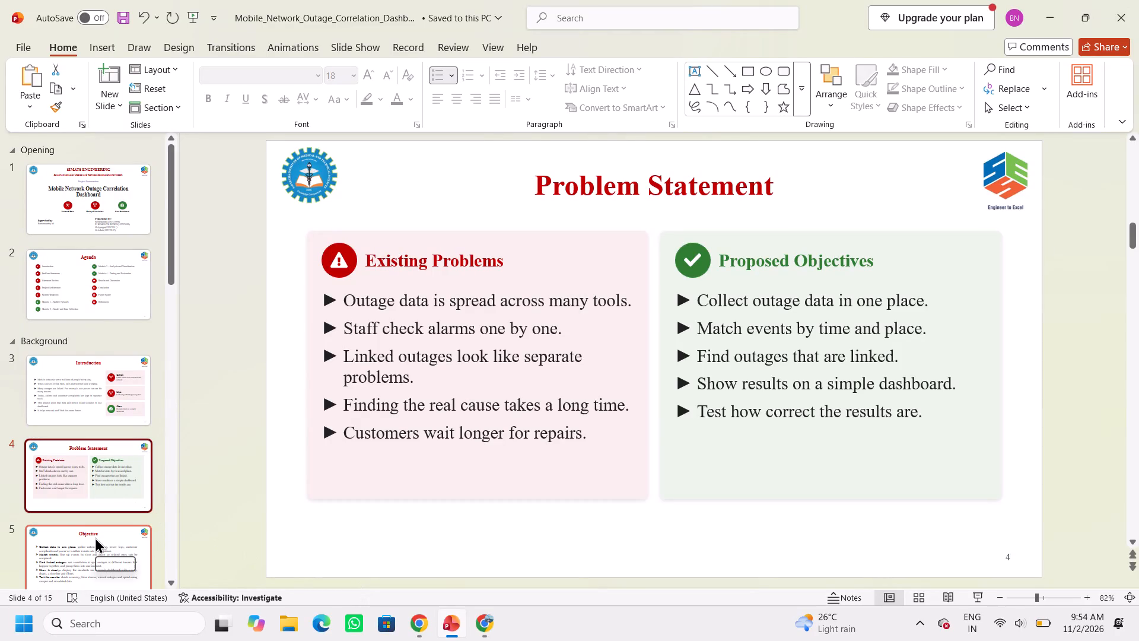
# Replace the System Workflow entry on the Agenda slide with "Objectives".
pyautogui.press('Down')
pyautogui.press('Down')
pyautogui.press('Up')
pyautogui.press('Up')
pyautogui.press('Up')
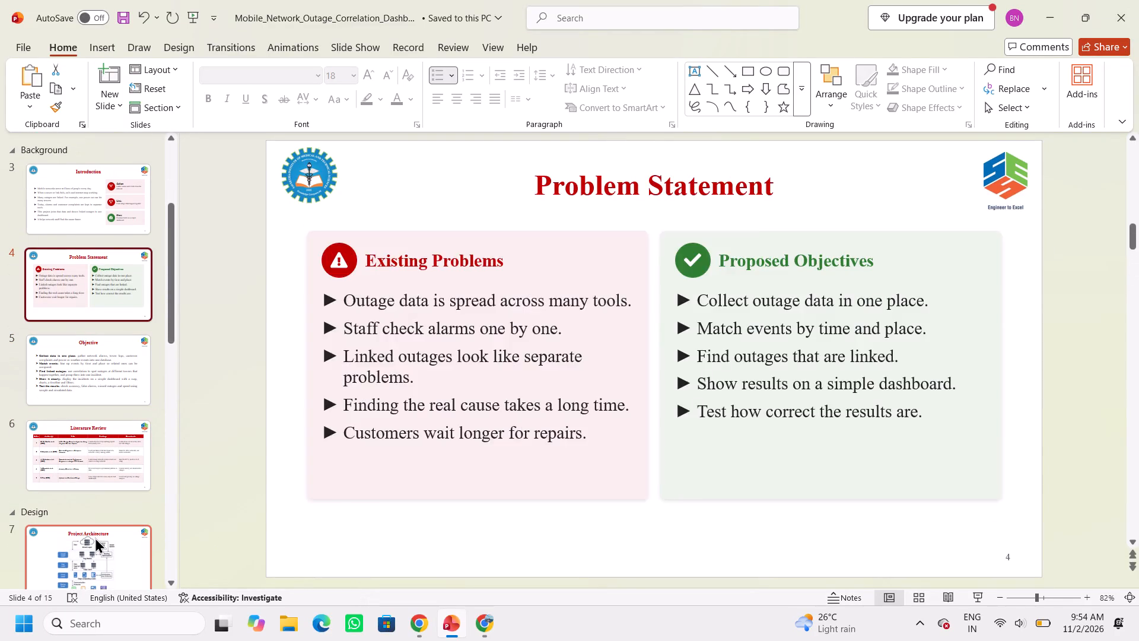
pyautogui.press('Up')
pyautogui.press('Up')
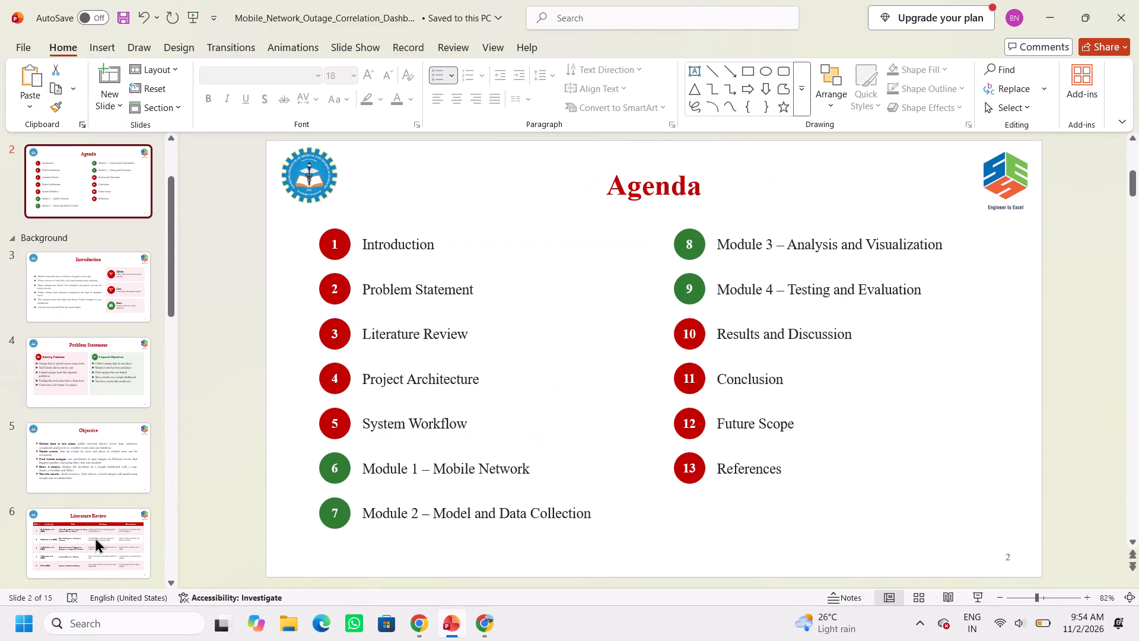
pyautogui.click(456, 377)
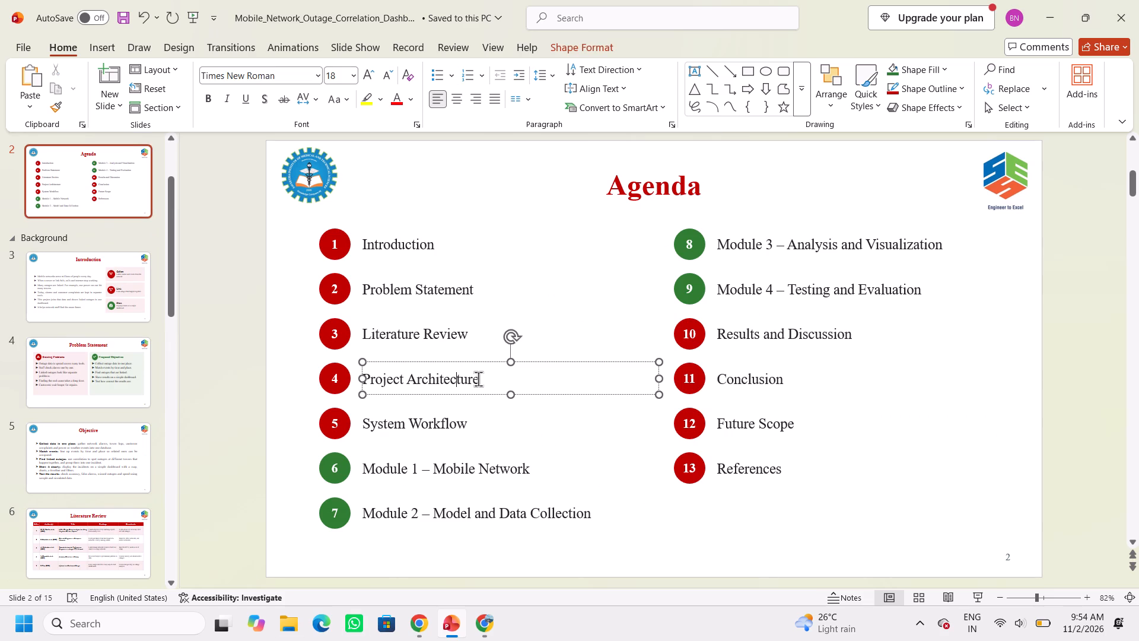
pyautogui.moveTo(478, 379); pyautogui.dragTo(451, 380)
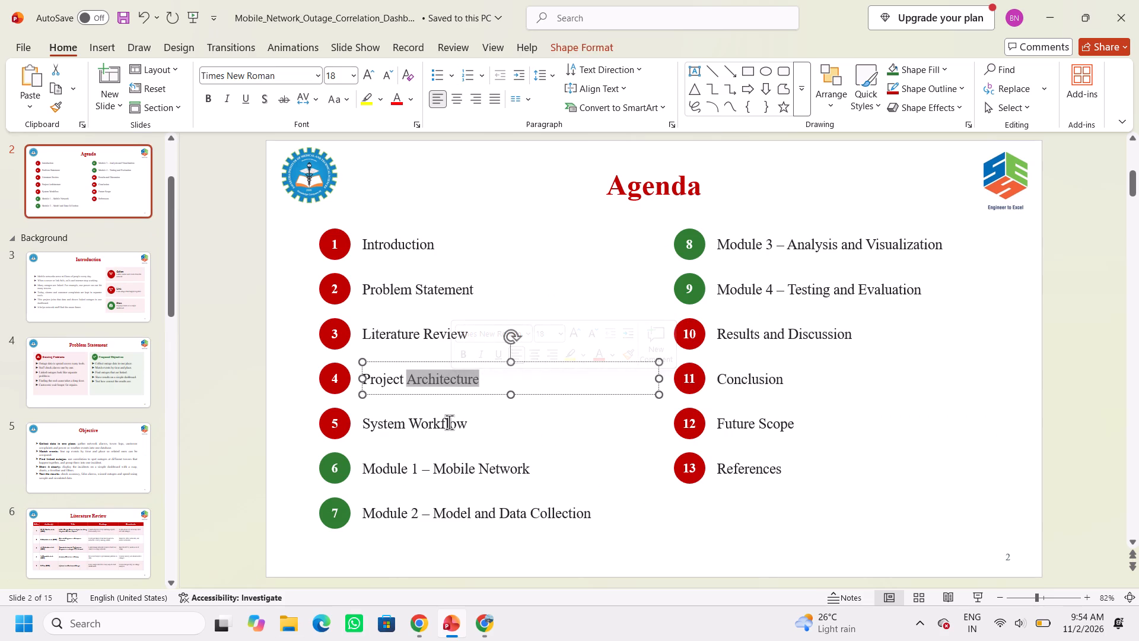
pyautogui.click(449, 422)
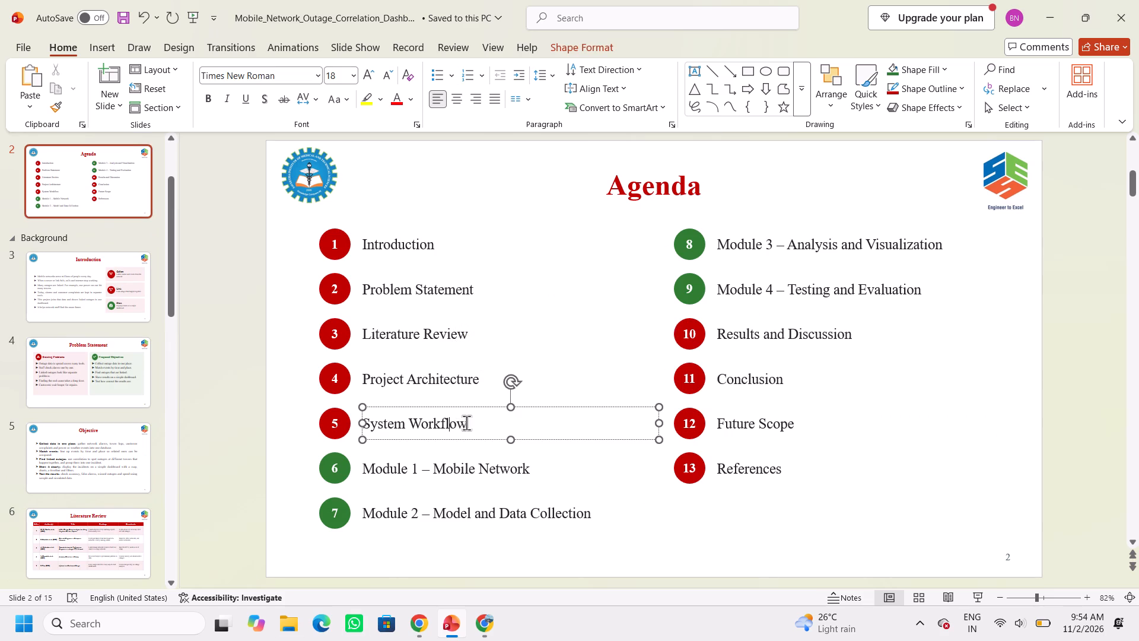
pyautogui.moveTo(466, 423); pyautogui.dragTo(370, 421)
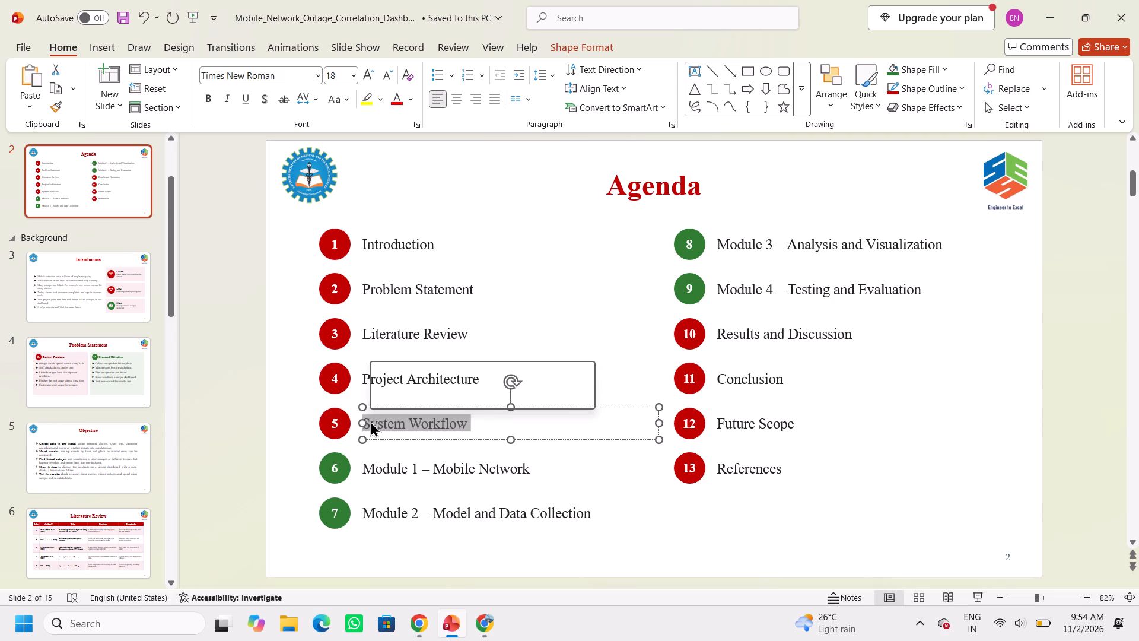
pyautogui.write('Objective')
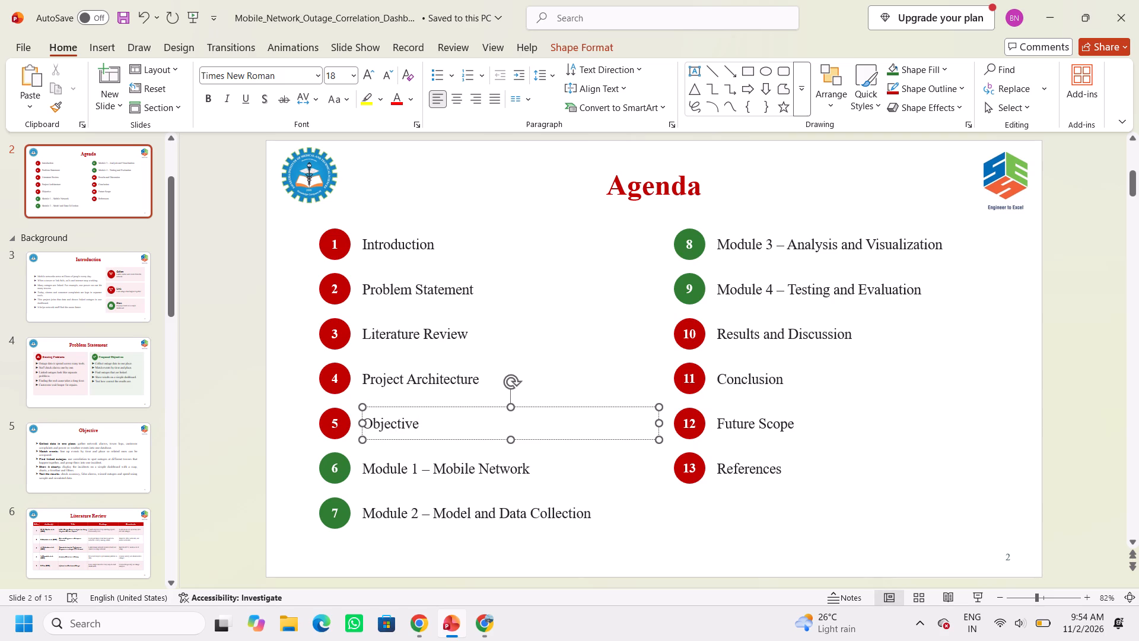
pyautogui.press('s')
# Set the Objectives entry aside above the agenda list, and shift Project Architecture to number 5 and Literature Review to number 4.
pyautogui.moveTo(466, 406); pyautogui.dragTo(467, 119)
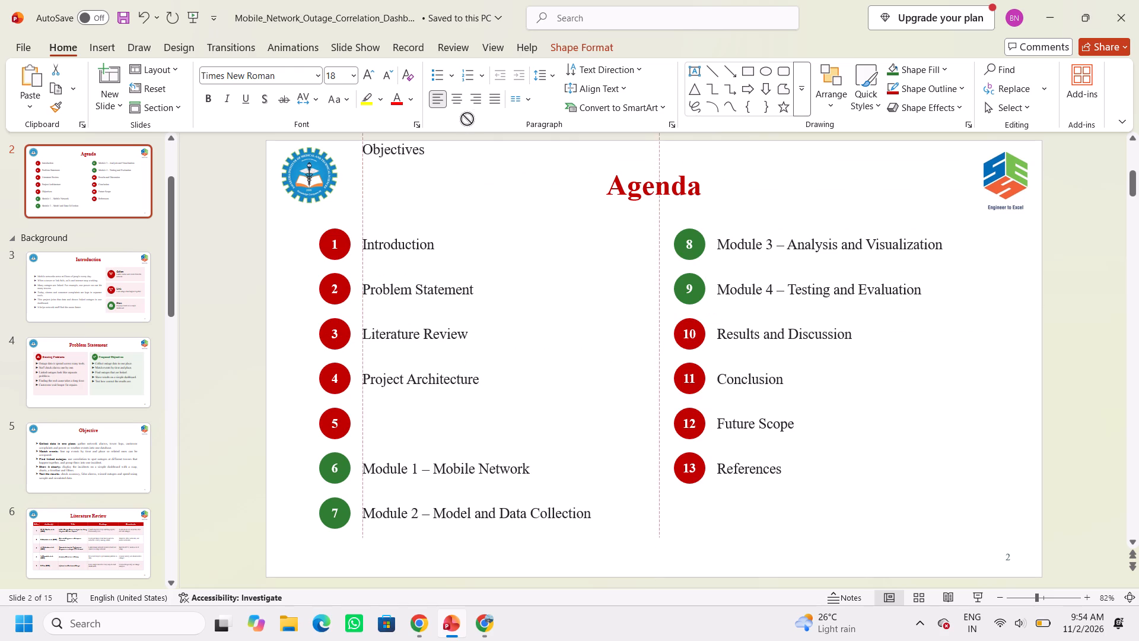
pyautogui.moveTo(467, 119); pyautogui.dragTo(466, 188)
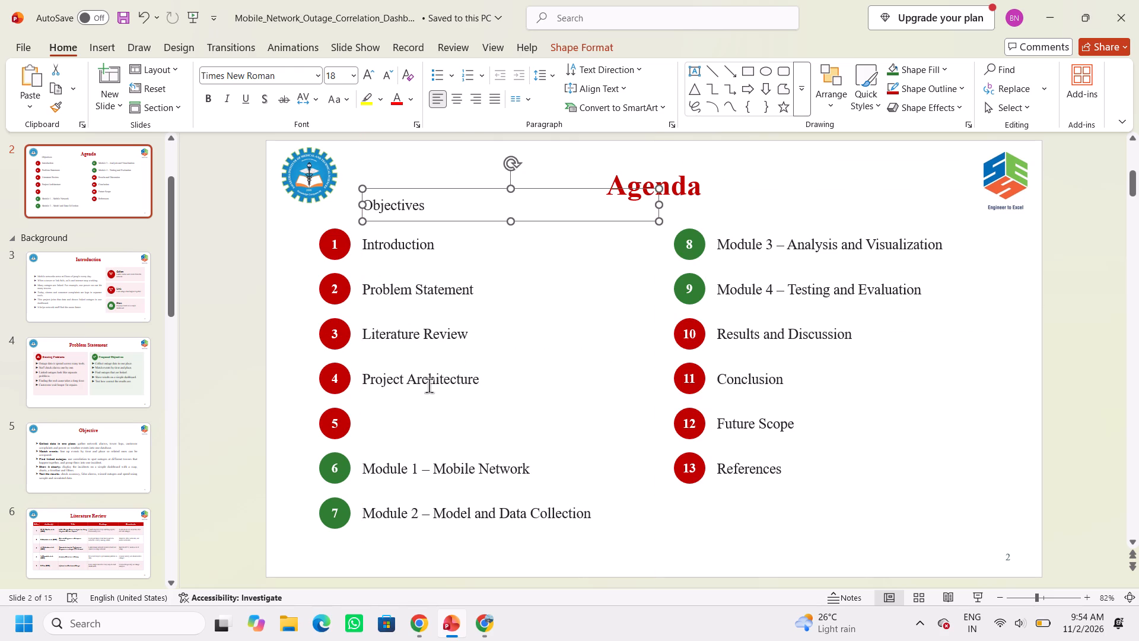
pyautogui.click(441, 378)
pyautogui.moveTo(460, 361); pyautogui.dragTo(459, 384)
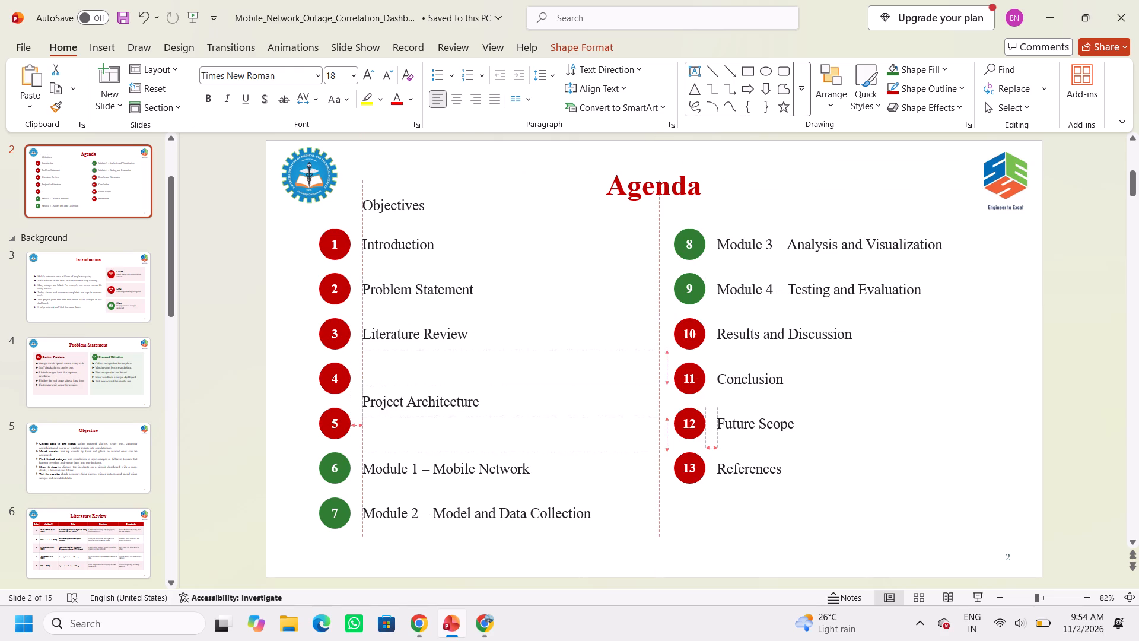
pyautogui.moveTo(459, 384); pyautogui.dragTo(465, 405)
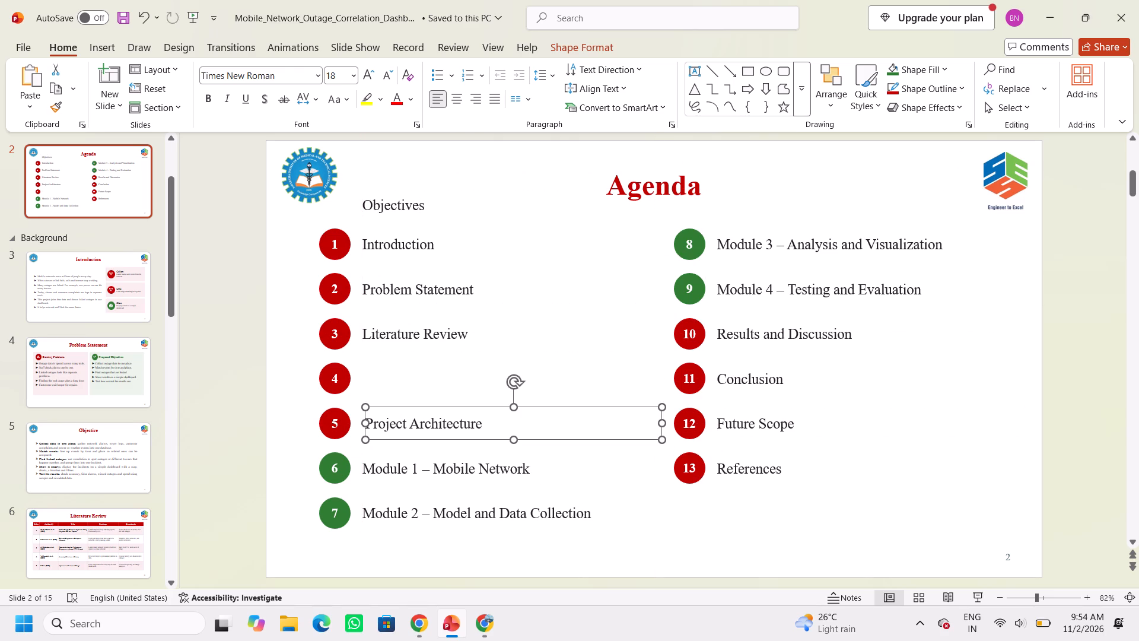
pyautogui.click(474, 338)
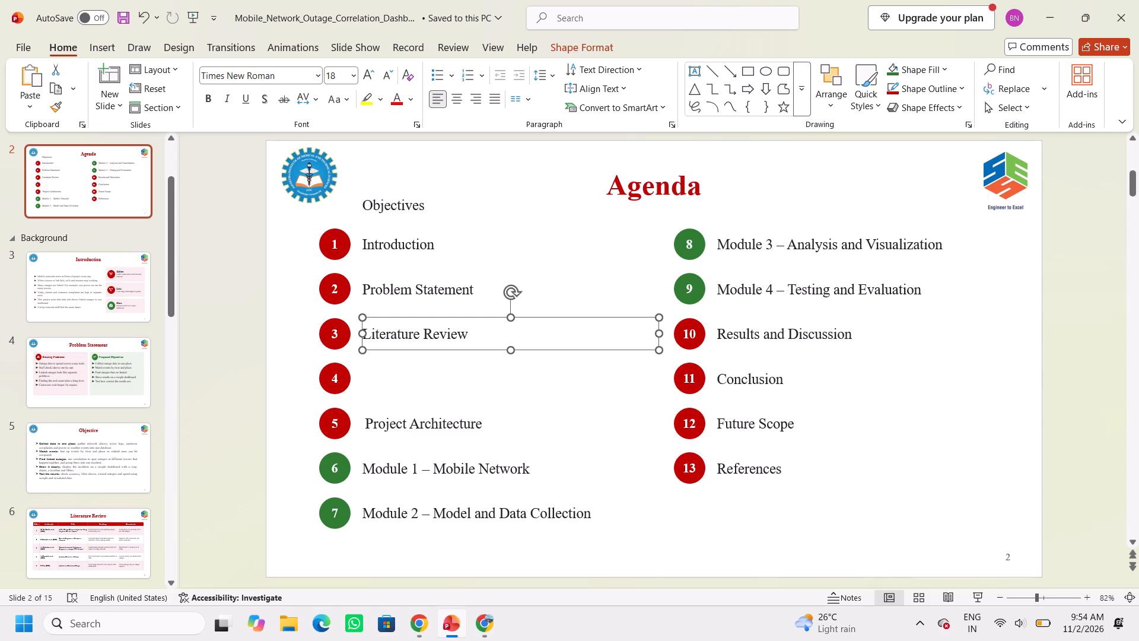
pyautogui.moveTo(483, 316); pyautogui.dragTo(486, 366)
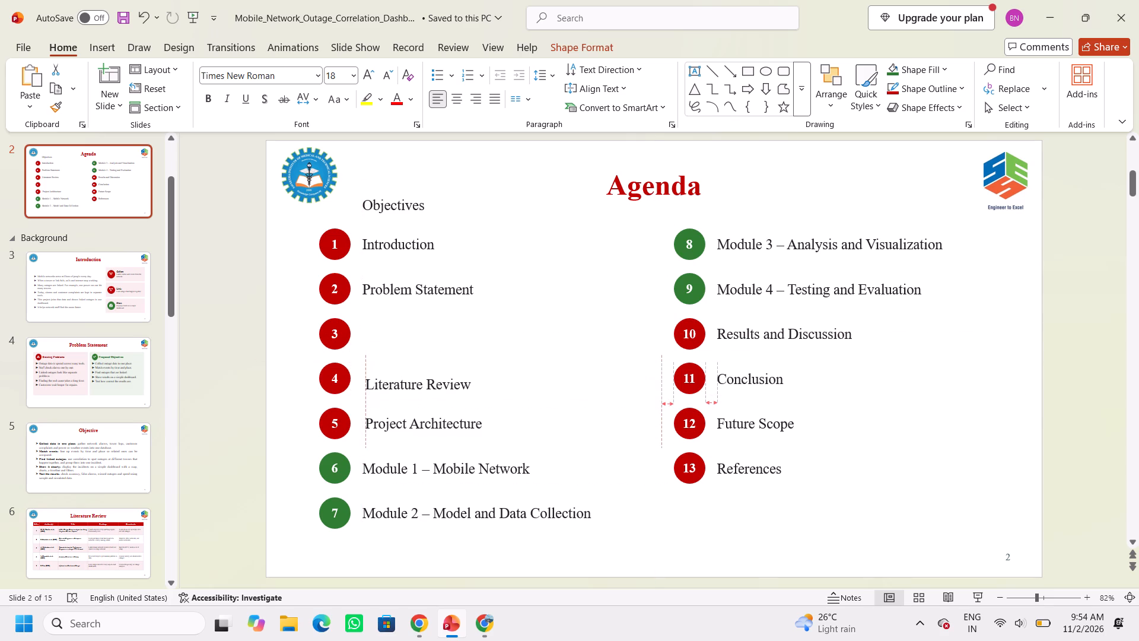
pyautogui.moveTo(486, 366); pyautogui.dragTo(486, 361)
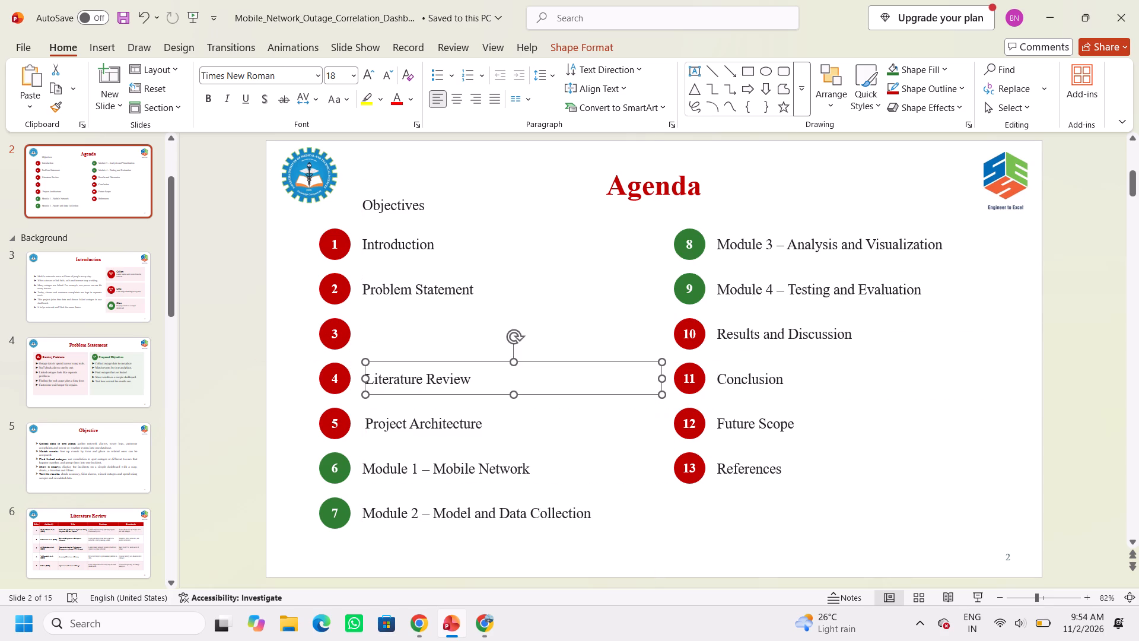
# Place the Objectives entry beside number 3, aligned between Problem Statement and Literature Review, and deselect it.
pyautogui.moveTo(418, 208); pyautogui.dragTo(436, 188)
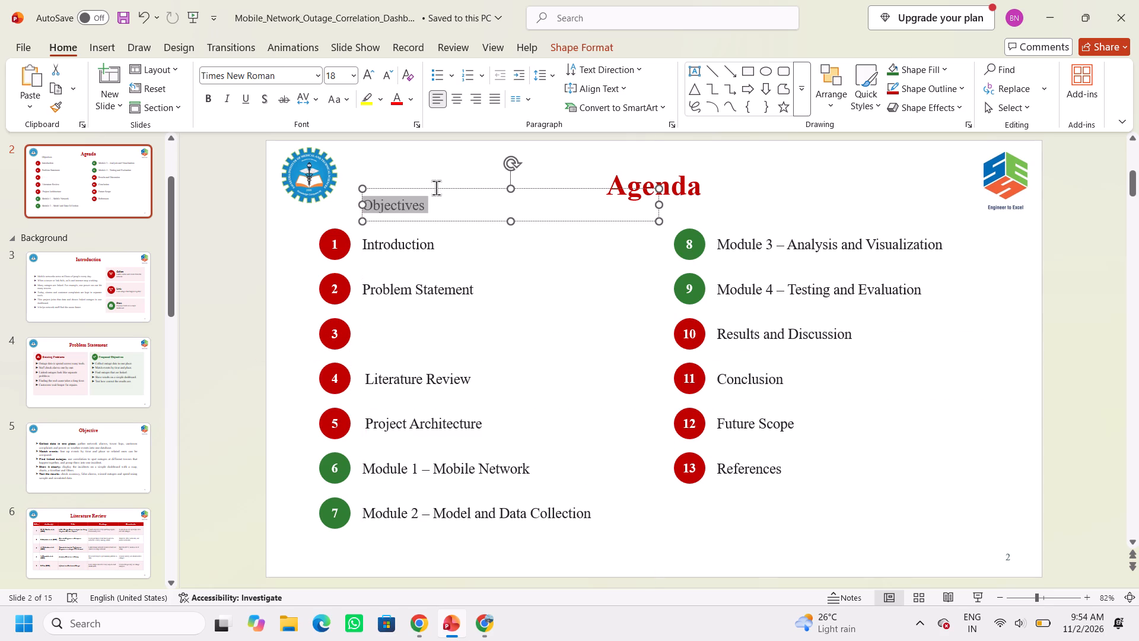
pyautogui.moveTo(436, 188); pyautogui.dragTo(437, 186)
pyautogui.click(437, 186)
pyautogui.moveTo(437, 186); pyautogui.dragTo(440, 309)
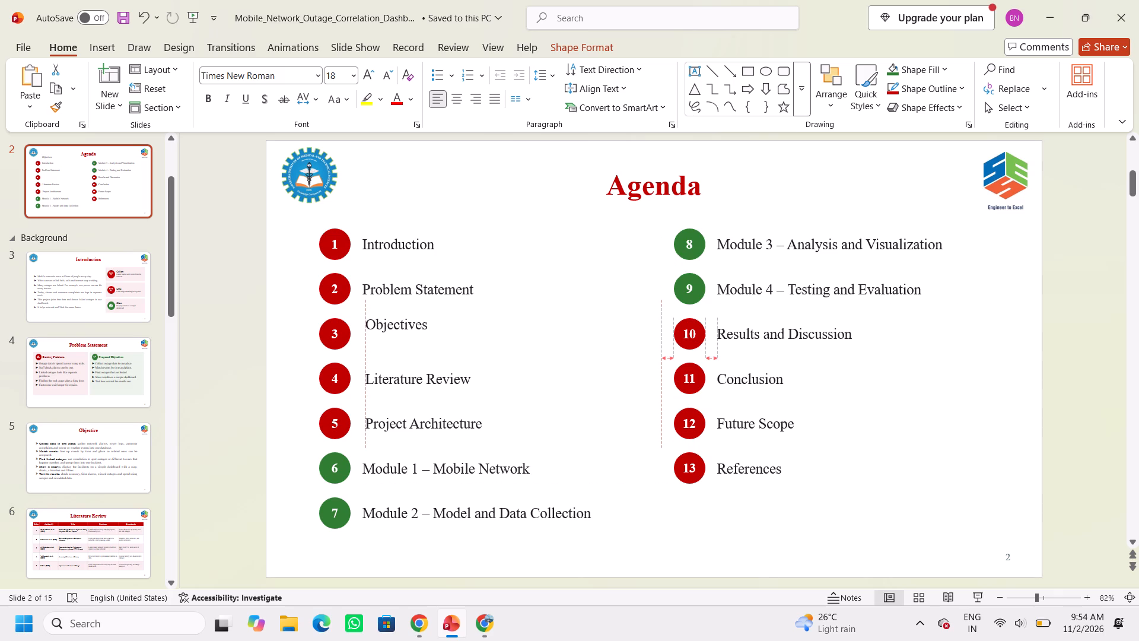
pyautogui.moveTo(440, 309); pyautogui.dragTo(435, 316)
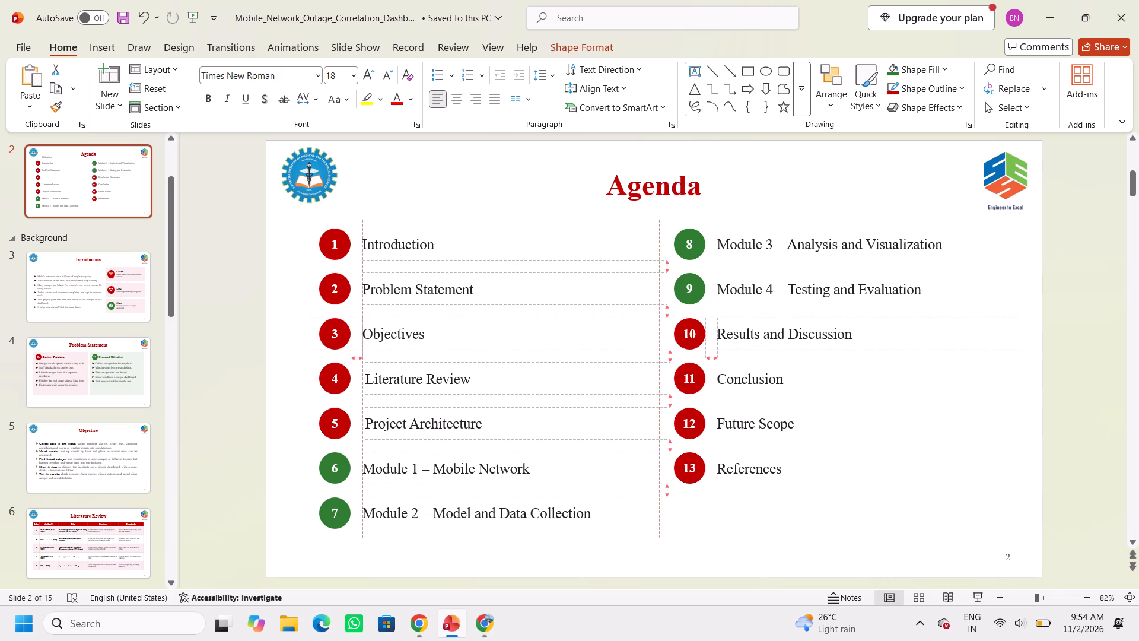
pyautogui.moveTo(435, 316); pyautogui.dragTo(435, 317)
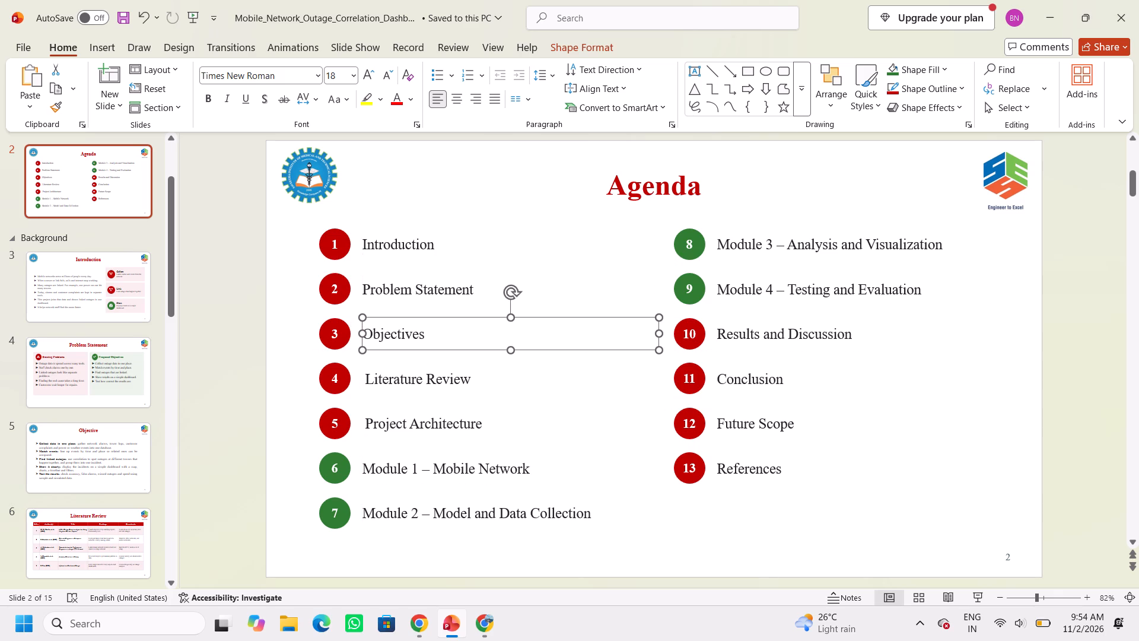
pyautogui.click(542, 265)
pyautogui.click(473, 162)
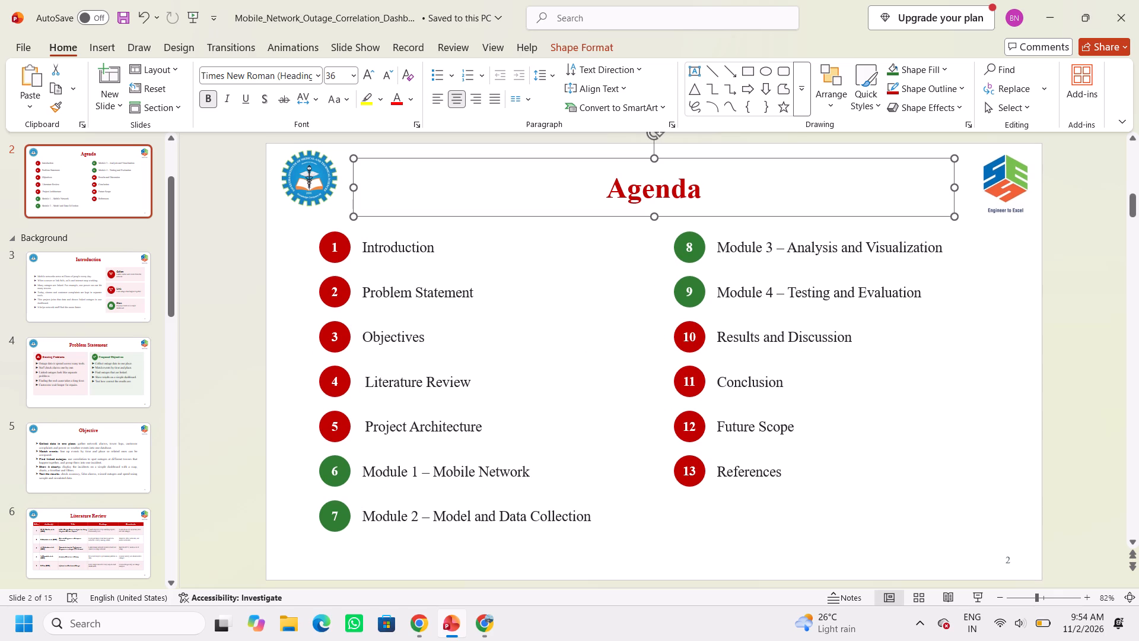
pyautogui.click(217, 373)
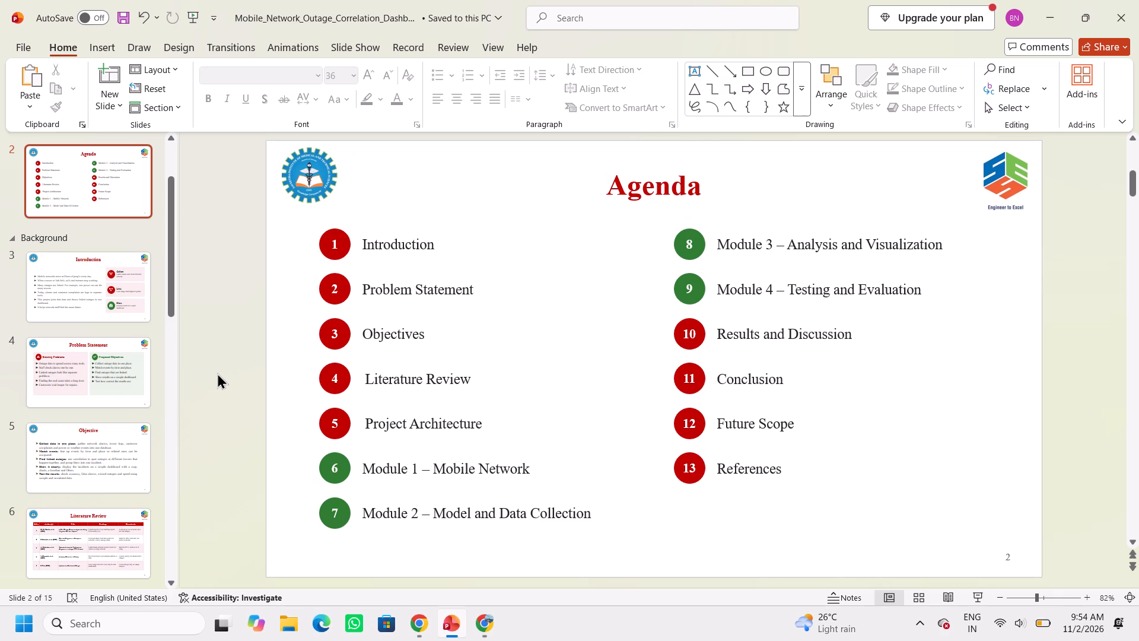
# Save the presentation.
pyautogui.hotkey('ctrl', 's')
pyautogui.hotkey('ctrl', 's')
# Review the slides from Introduction through Problem Statement, Objective and Literature Review to Project Architecture.
pyautogui.click(75, 312)
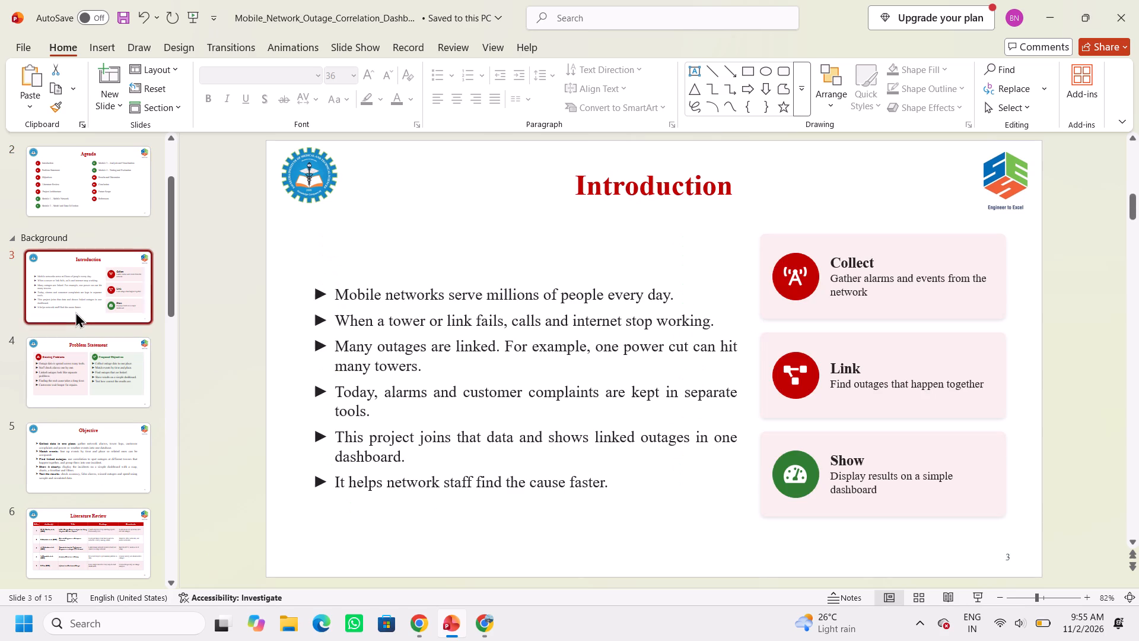
pyautogui.press('Down')
pyautogui.press('Down')
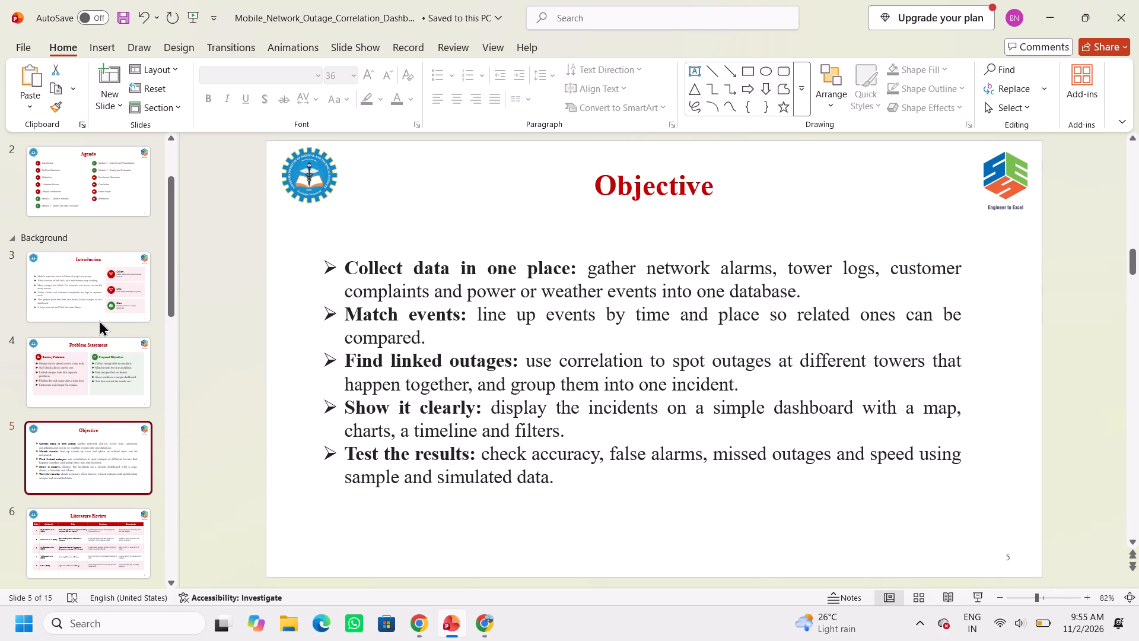
pyautogui.click(99, 320)
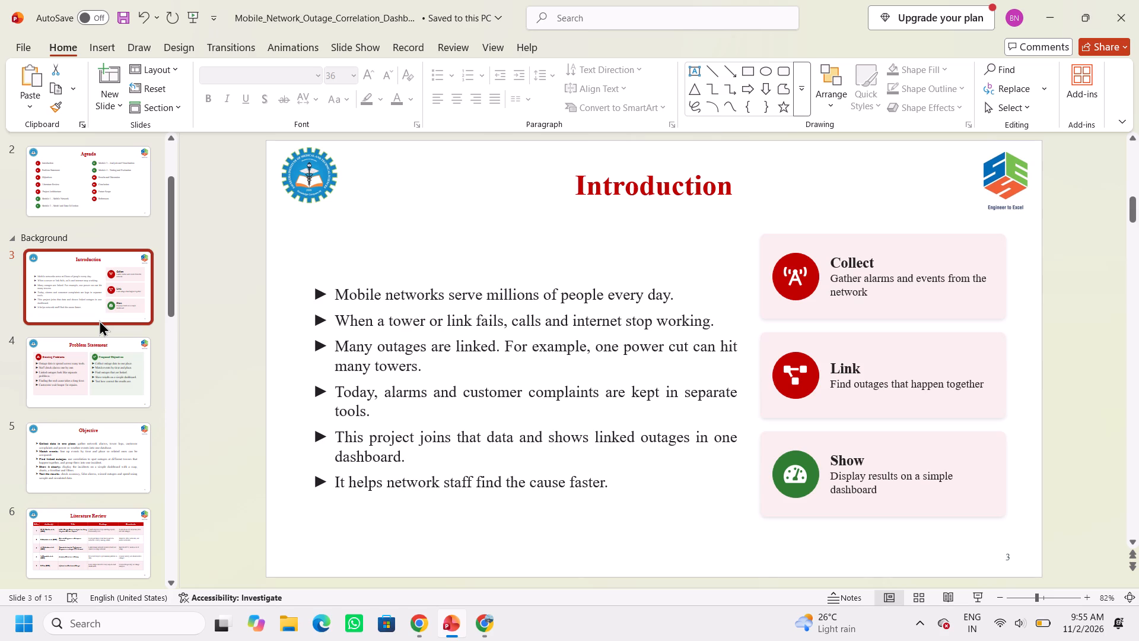
pyautogui.press('Down')
pyautogui.press('Down')
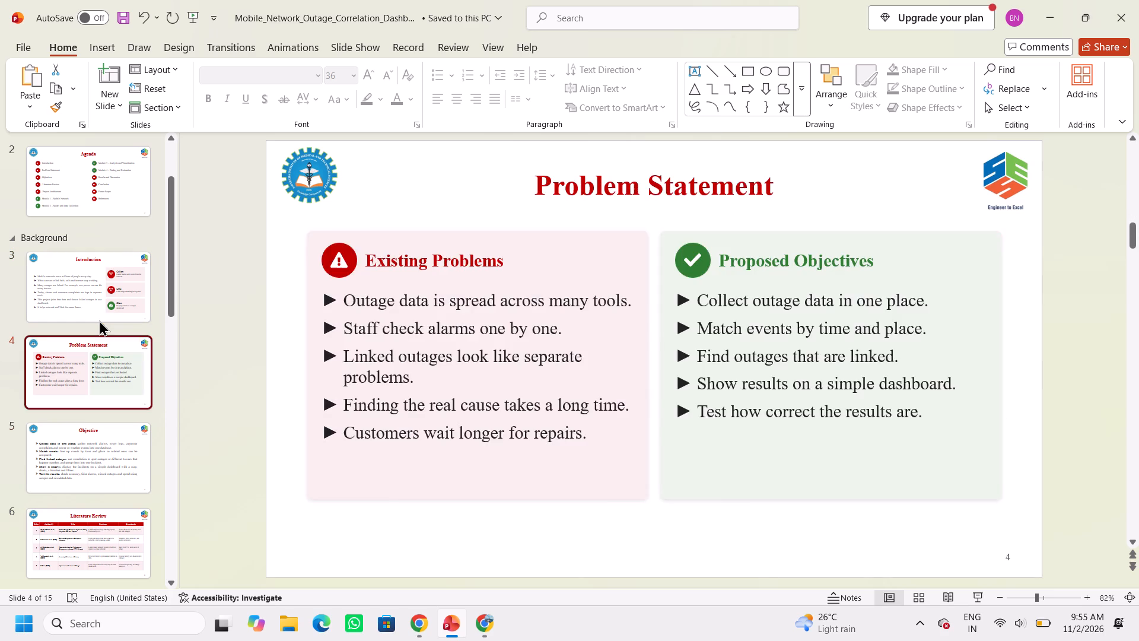
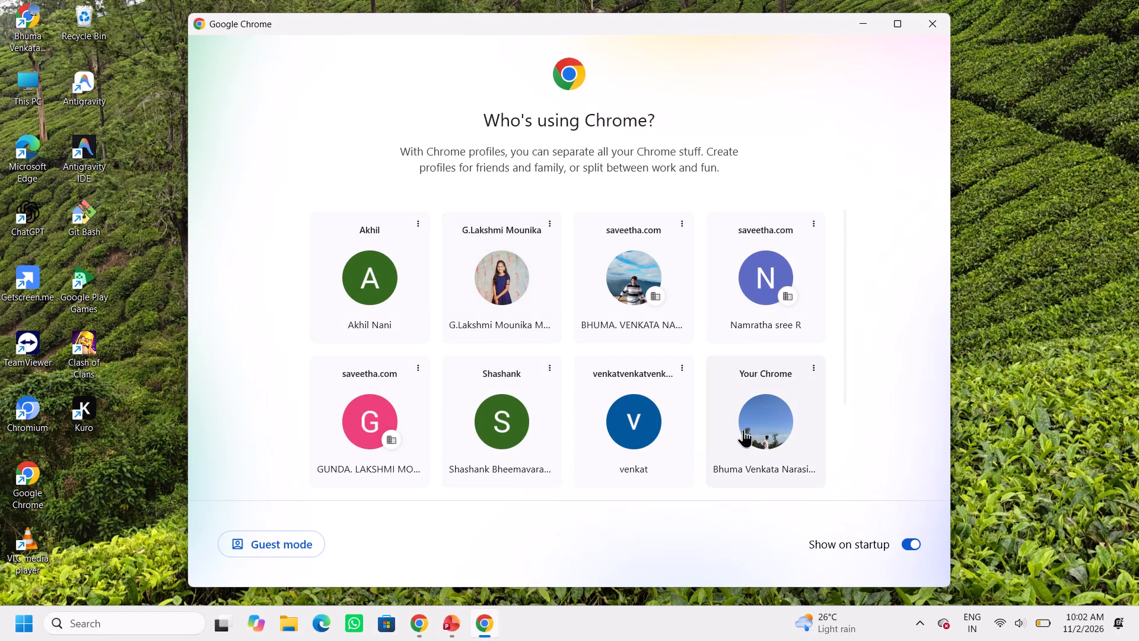
pyautogui.click(652, 318)
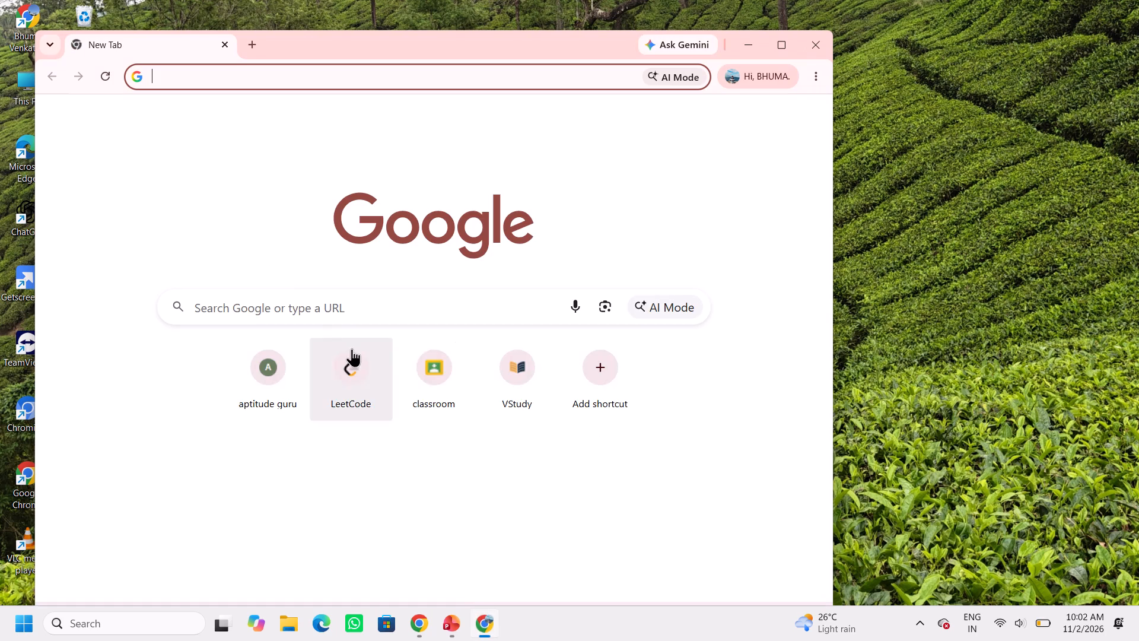
pyautogui.click(435, 374)
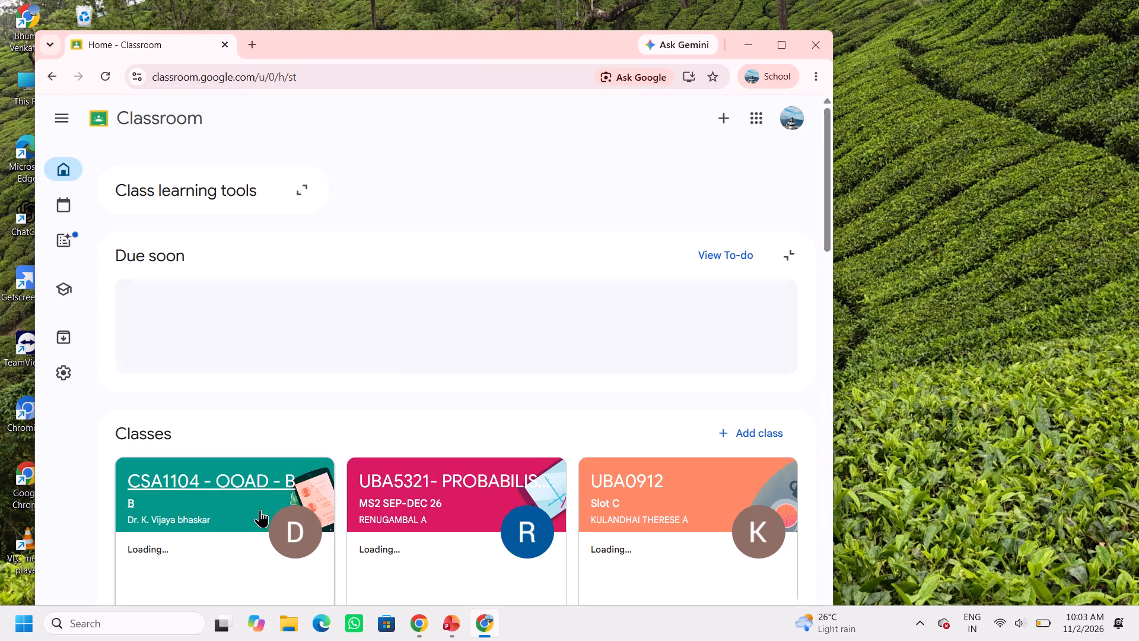
pyautogui.scroll(-1, 260, 509)
pyautogui.click(263, 537)
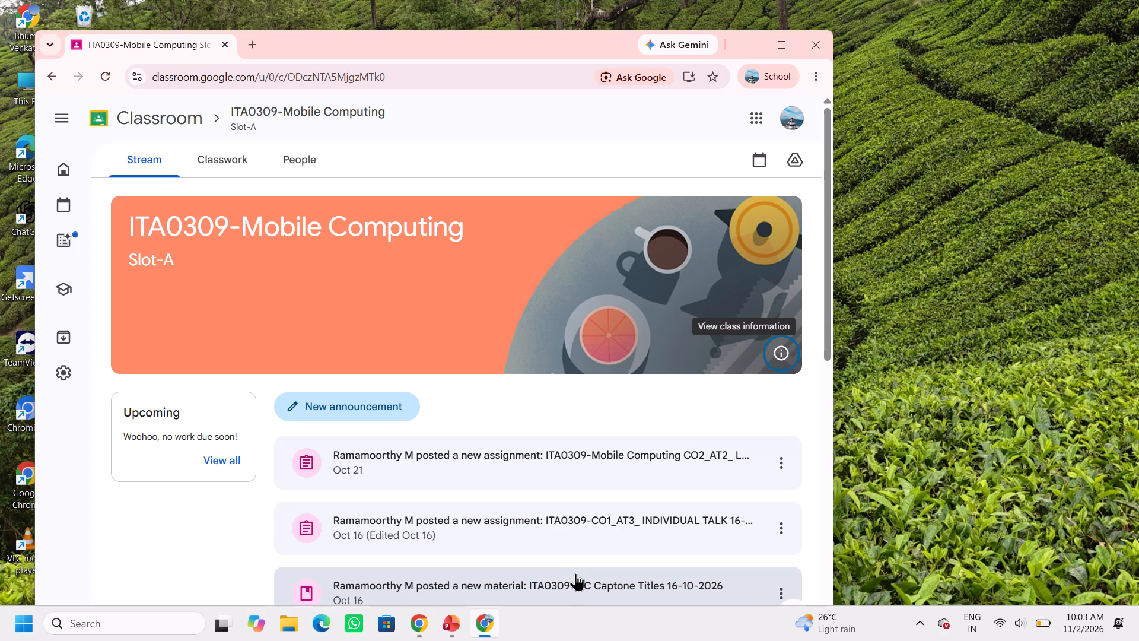
pyautogui.click(579, 579)
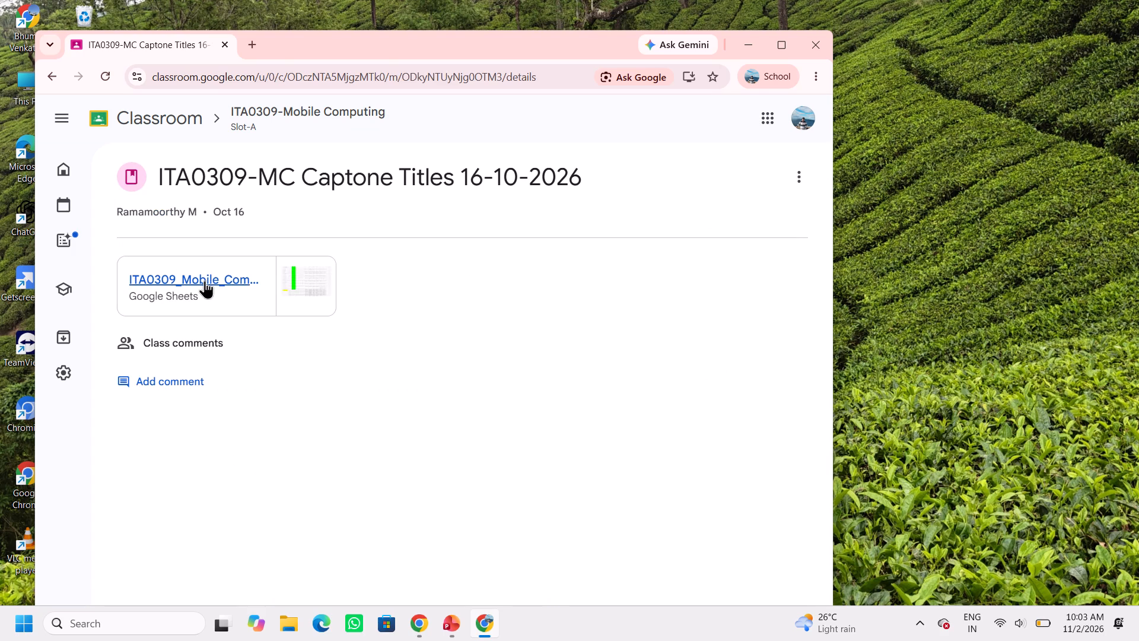
pyautogui.click(205, 280)
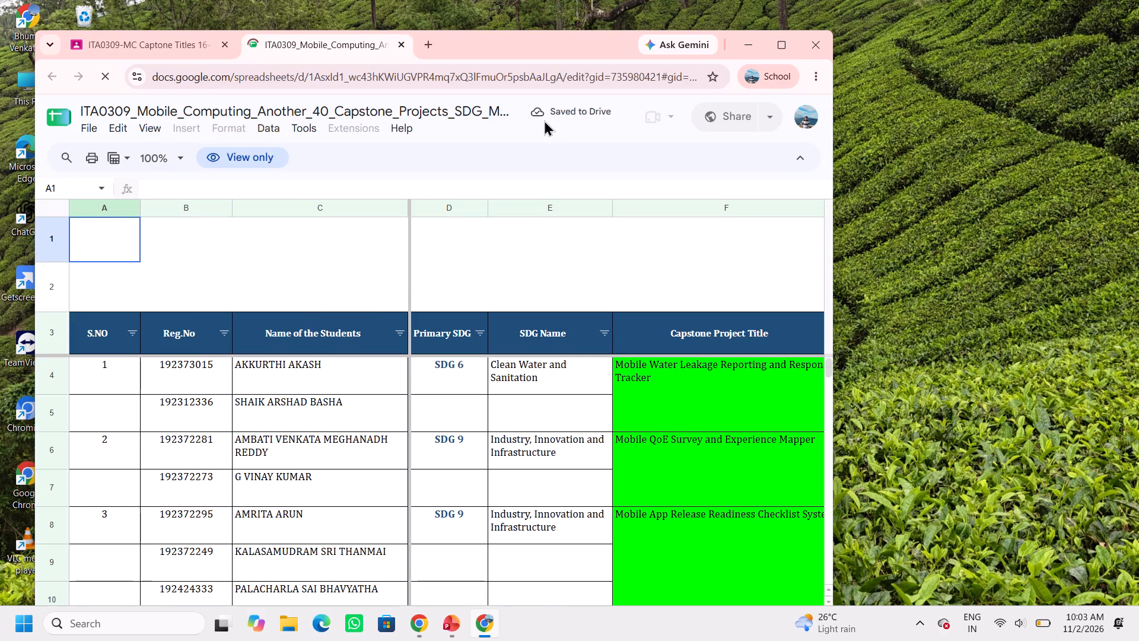
# Search the capstone spreadsheet for a classmate's registration number and examine the surrounding teams, serial numbers and project titles.
pyautogui.hotkey('ctrl', 'f')
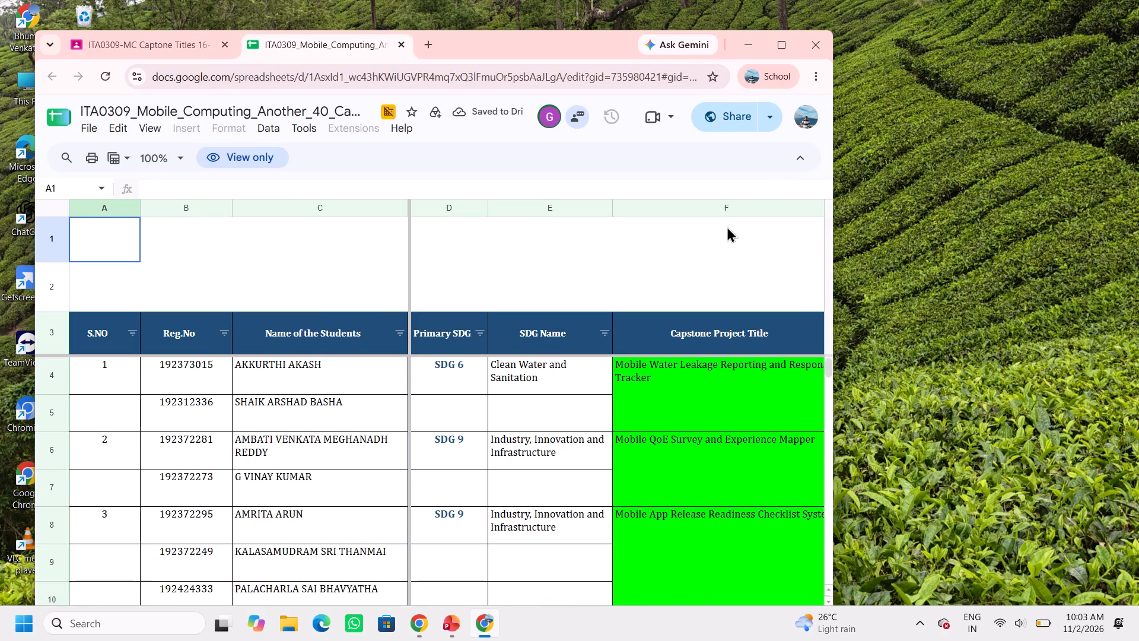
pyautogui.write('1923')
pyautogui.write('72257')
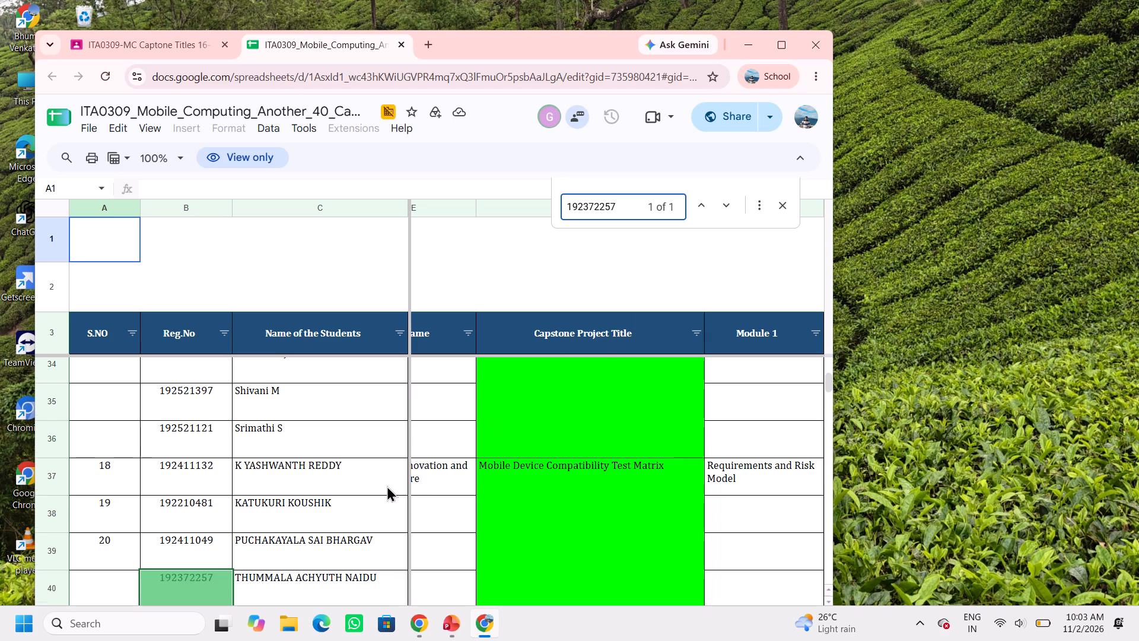
pyautogui.scroll(-2, 387, 485)
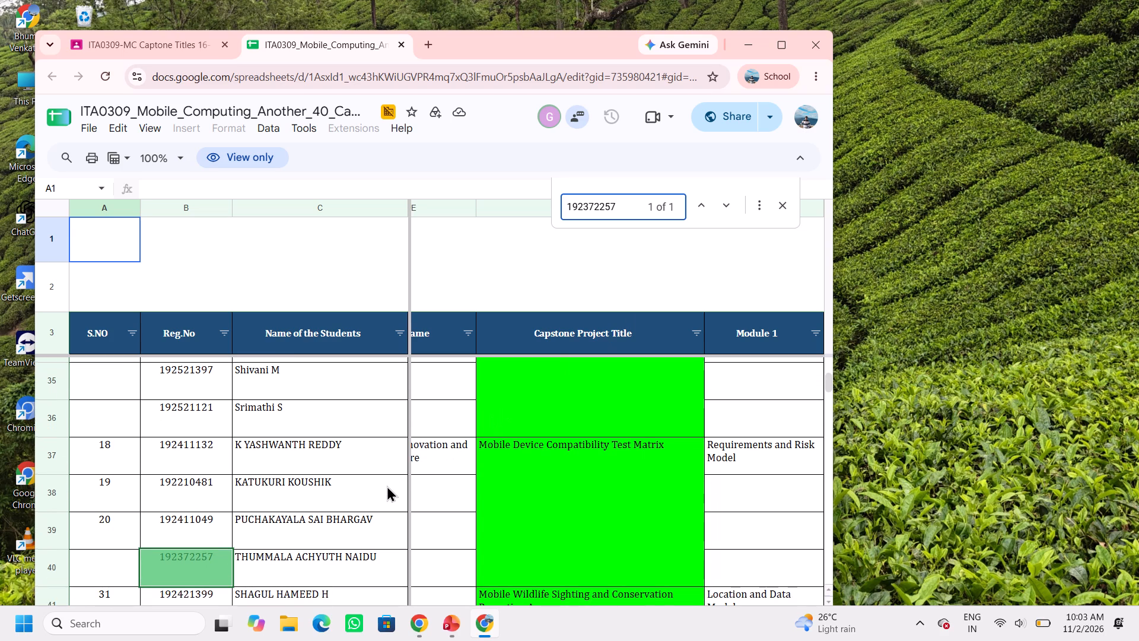
pyautogui.scroll(-1, 387, 485)
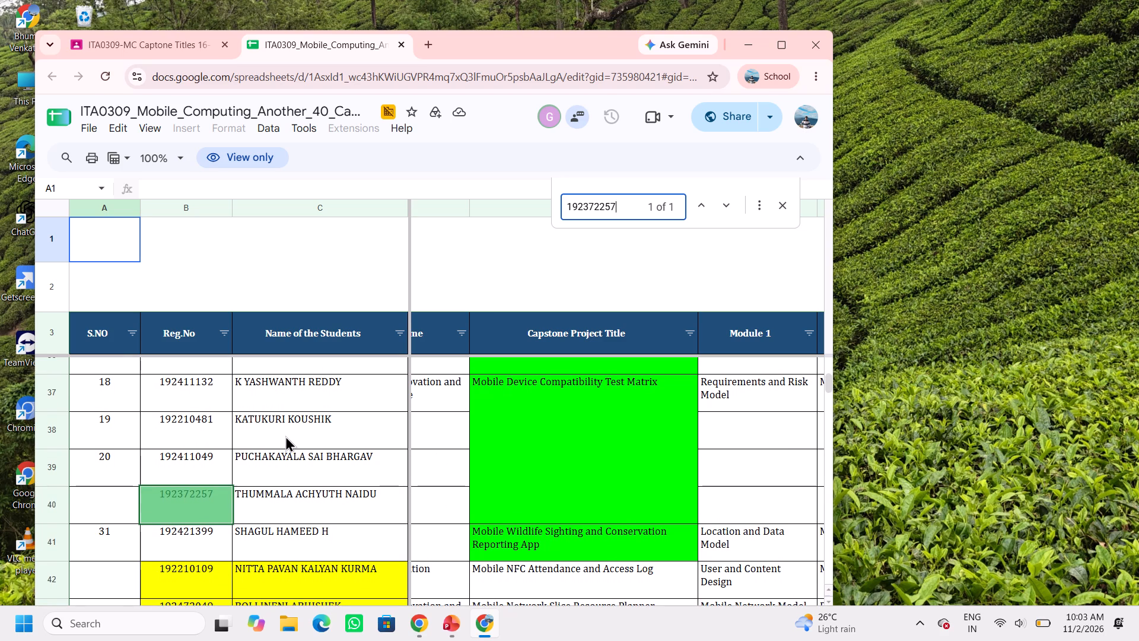
pyautogui.scroll(5, 285, 435)
pyautogui.scroll(-1, 285, 435)
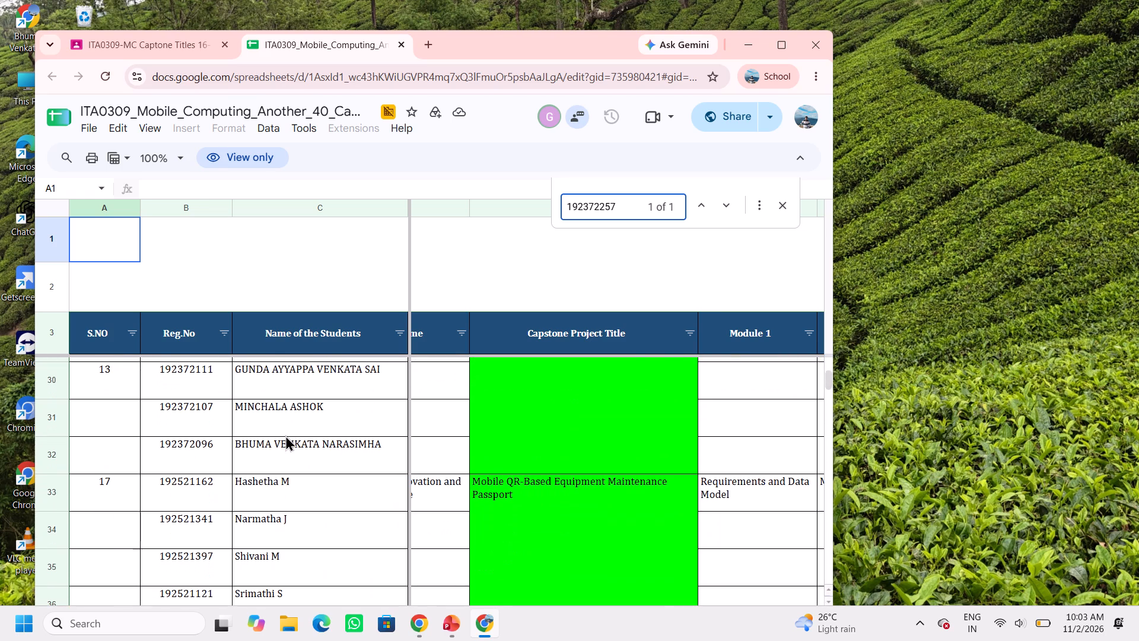
pyautogui.scroll(-2, 285, 435)
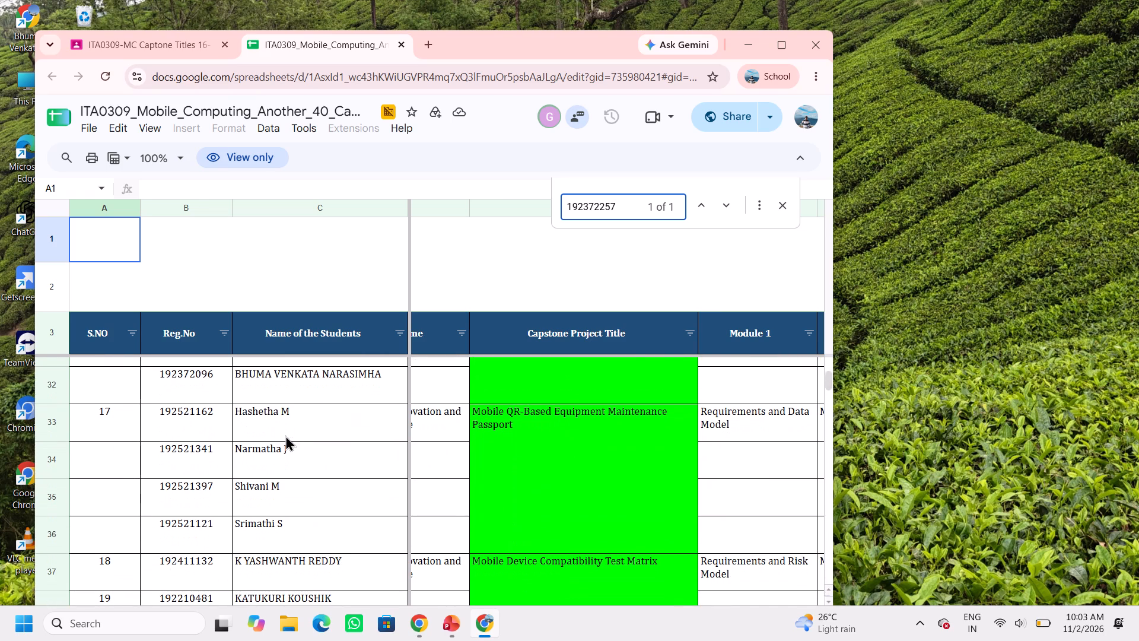